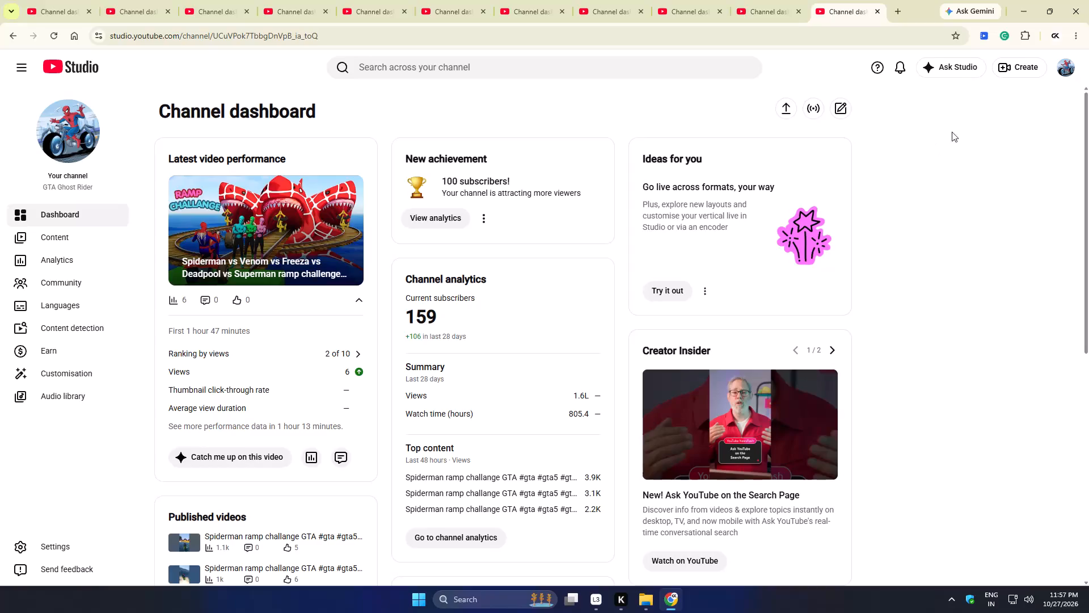
Upload video file 11 from the Downloads folder to the GTA Ghost Rider channel.
{"action": "left_click", "coordinate": [1035, 69]}
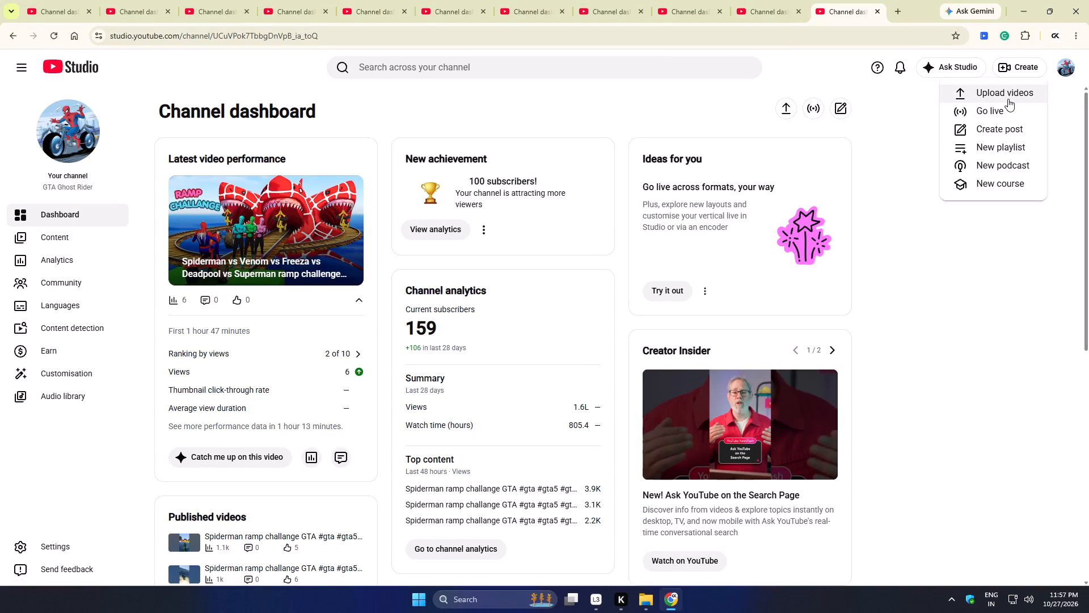
{"action": "left_click", "coordinate": [1008, 99]}
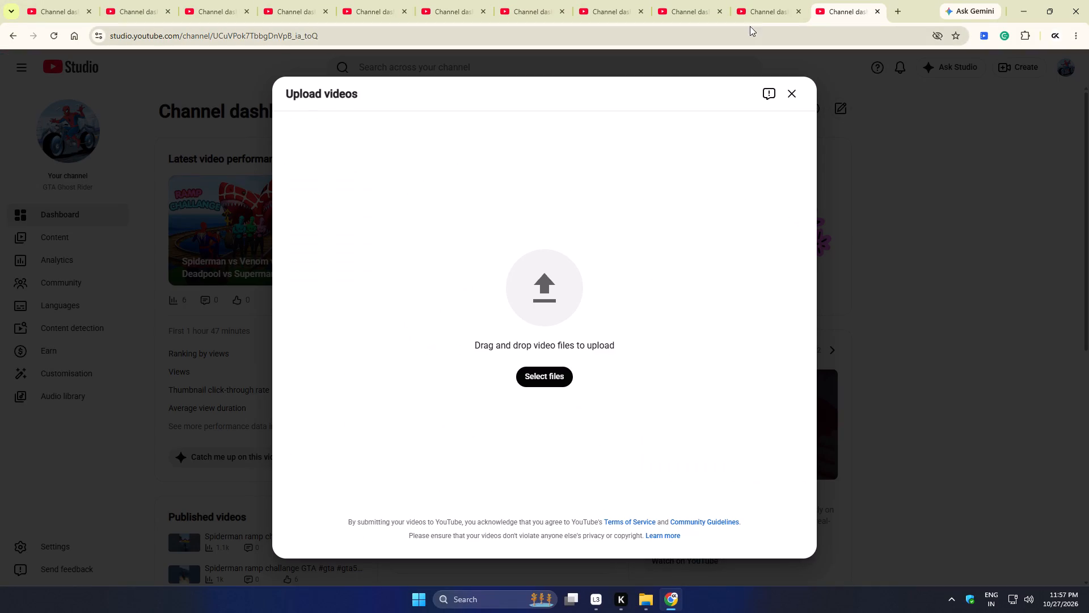
{"action": "left_click", "coordinate": [756, 15]}
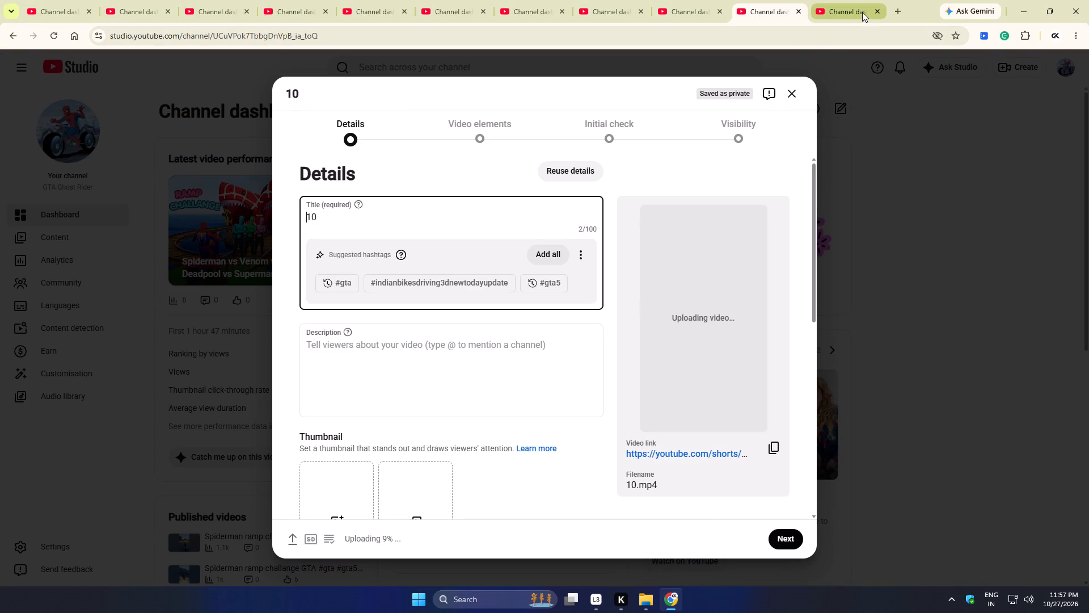
{"action": "left_click", "coordinate": [854, 11]}
{"action": "left_click", "coordinate": [529, 383]}
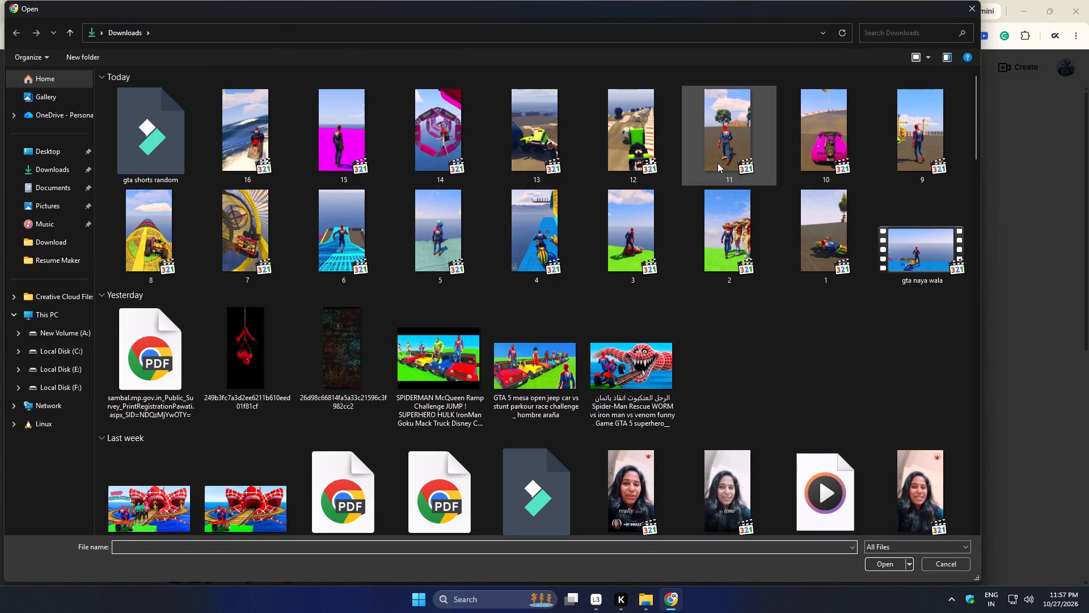
{"action": "left_click", "coordinate": [717, 163]}
{"action": "left_click", "coordinate": [886, 564]}
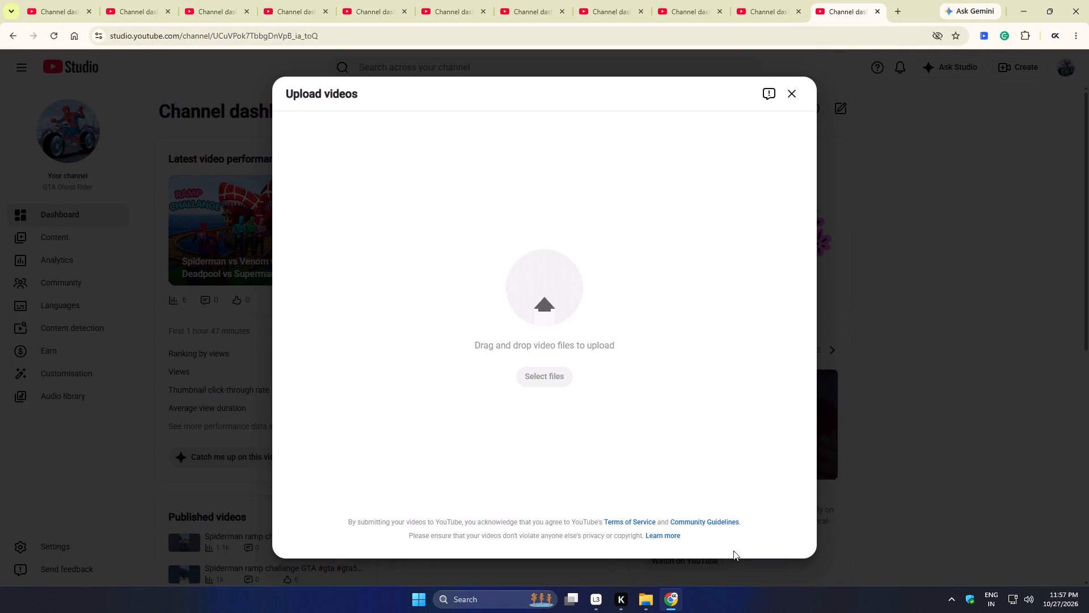
Open the channel dashboard in a new browser tab and upload video file 12 from Downloads.
{"action": "left_click", "coordinate": [898, 12]}
{"action": "left_click", "coordinate": [455, 293]}
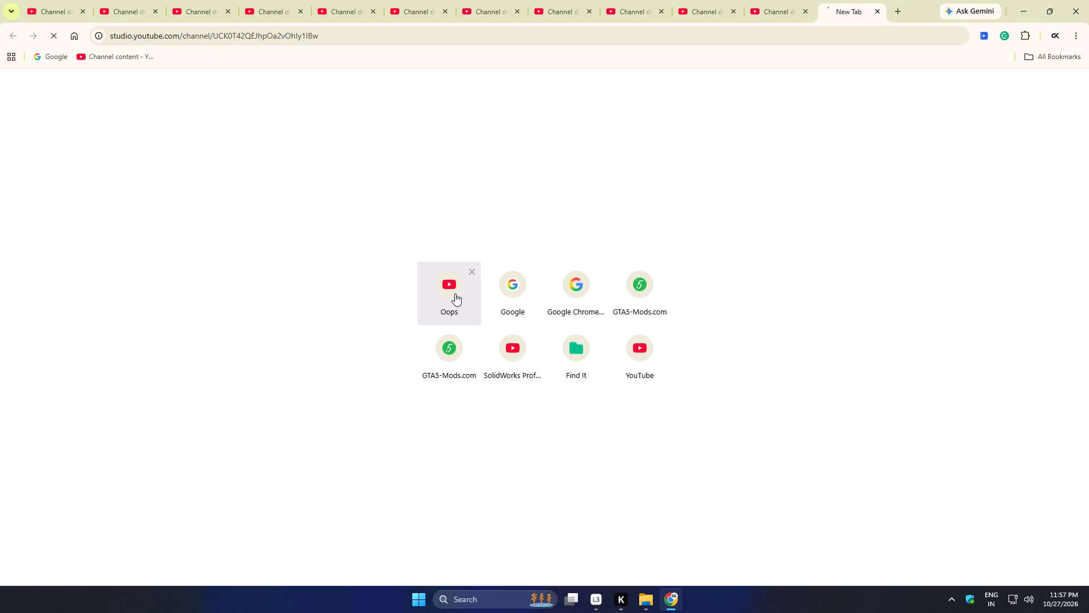
{"action": "left_click", "coordinate": [579, 362]}
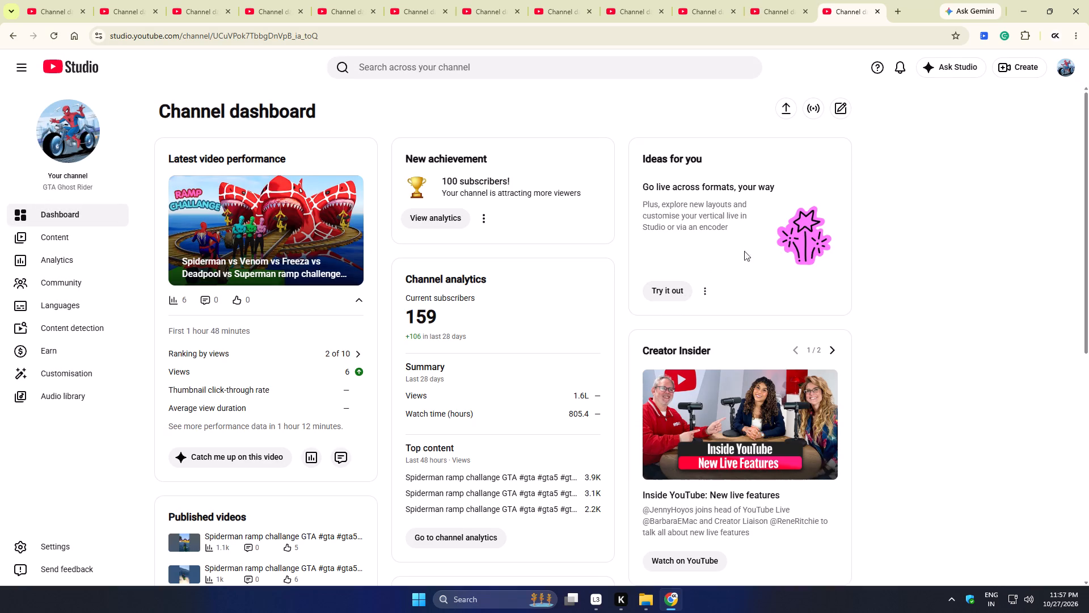
{"action": "left_click", "coordinate": [1016, 66]}
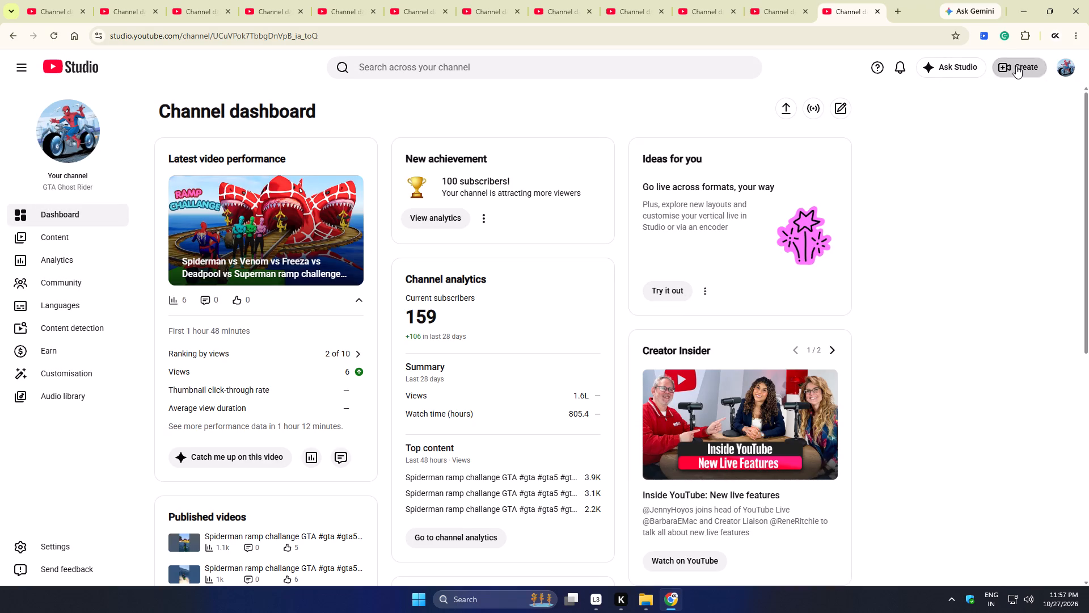
{"action": "left_click", "coordinate": [1016, 93]}
{"action": "left_click", "coordinate": [546, 385]}
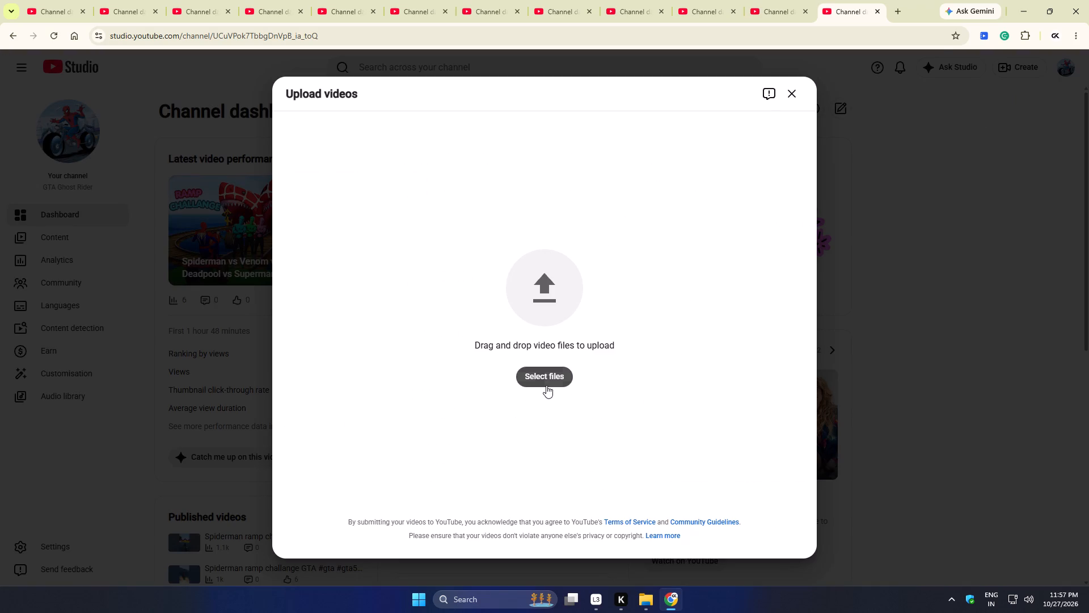
{"action": "left_click", "coordinate": [621, 158]}
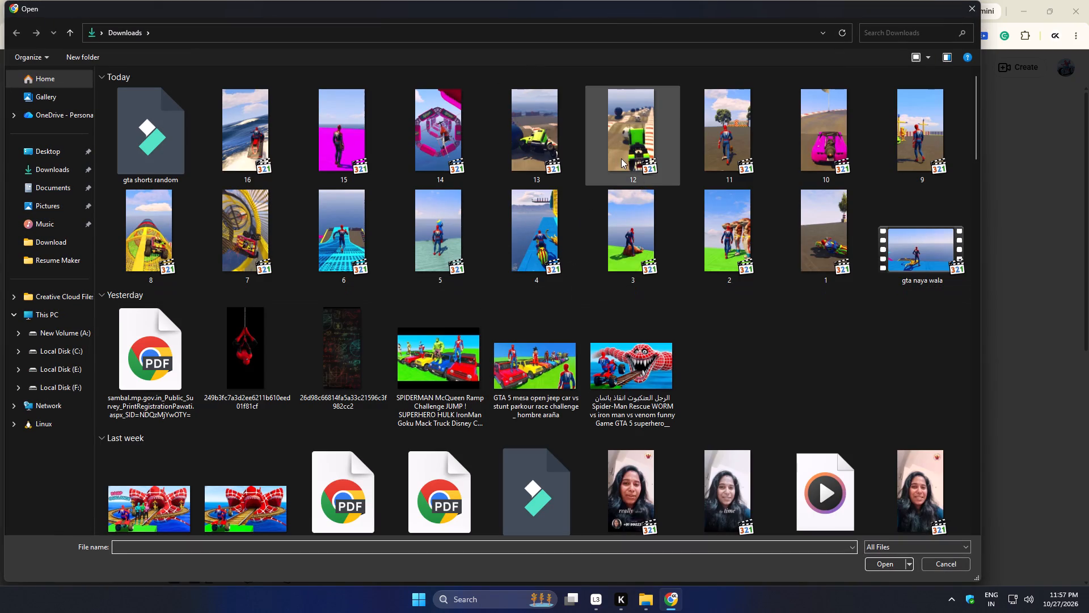
{"action": "left_click", "coordinate": [884, 565]}
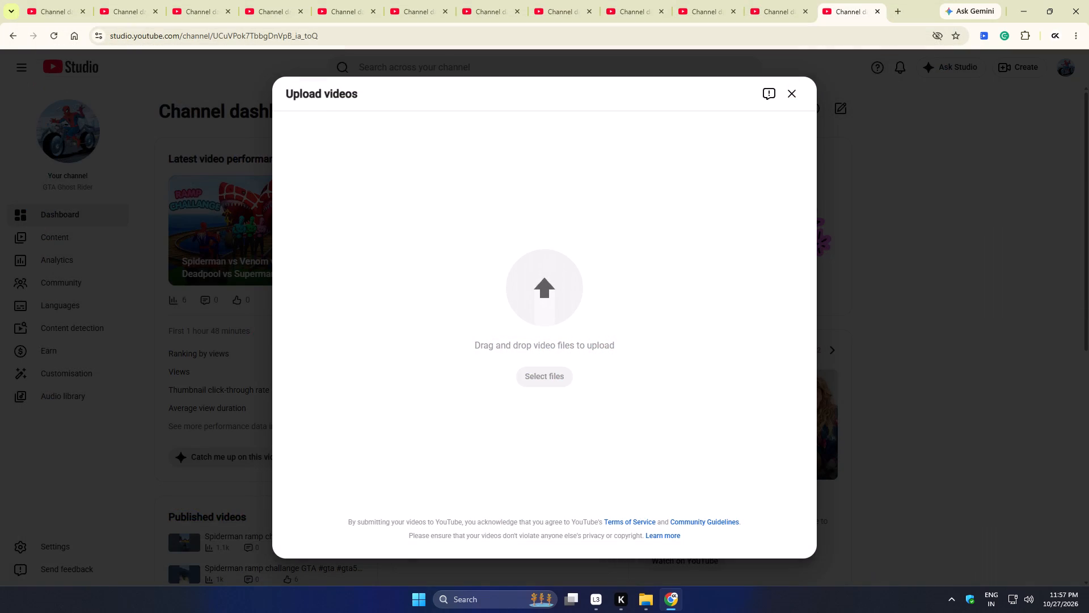
Open the channel dashboard in another new browser tab and upload video file 13 from Downloads.
{"action": "left_click", "coordinate": [900, 9]}
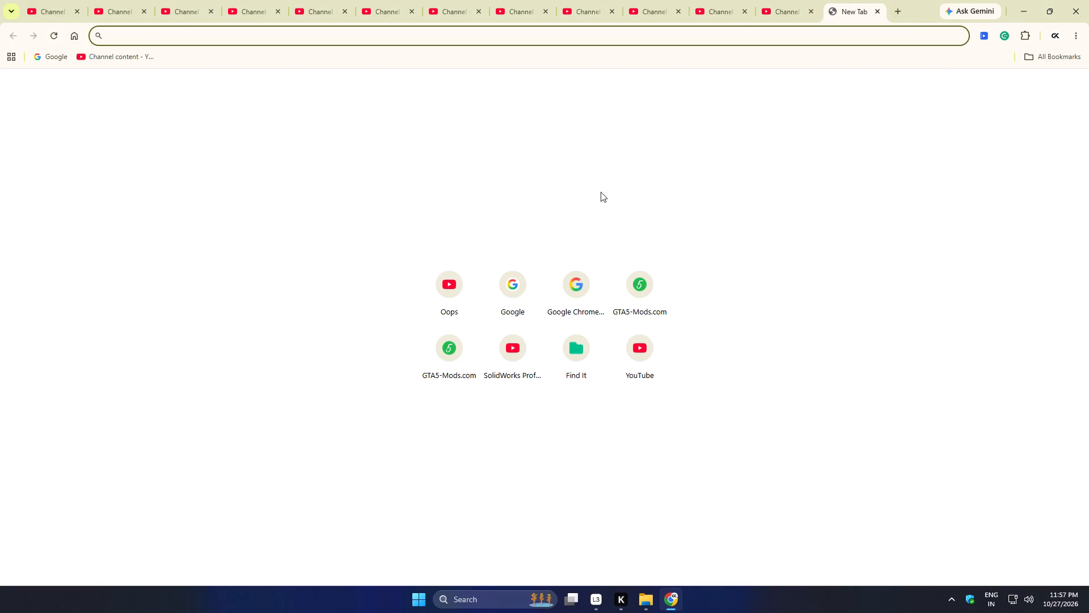
{"action": "left_click", "coordinate": [459, 280]}
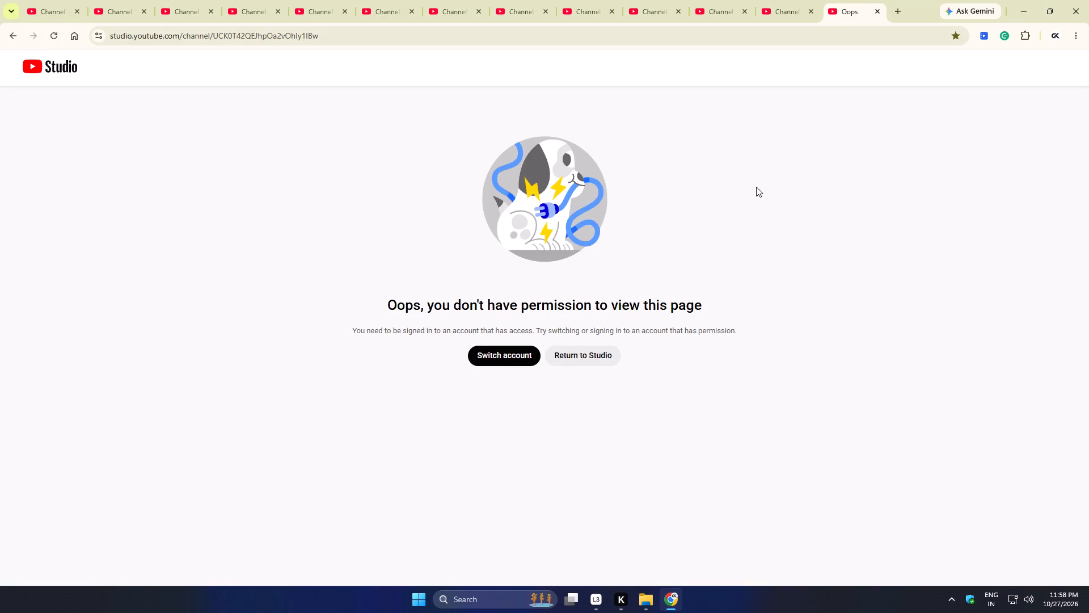
{"action": "left_click", "coordinate": [605, 353]}
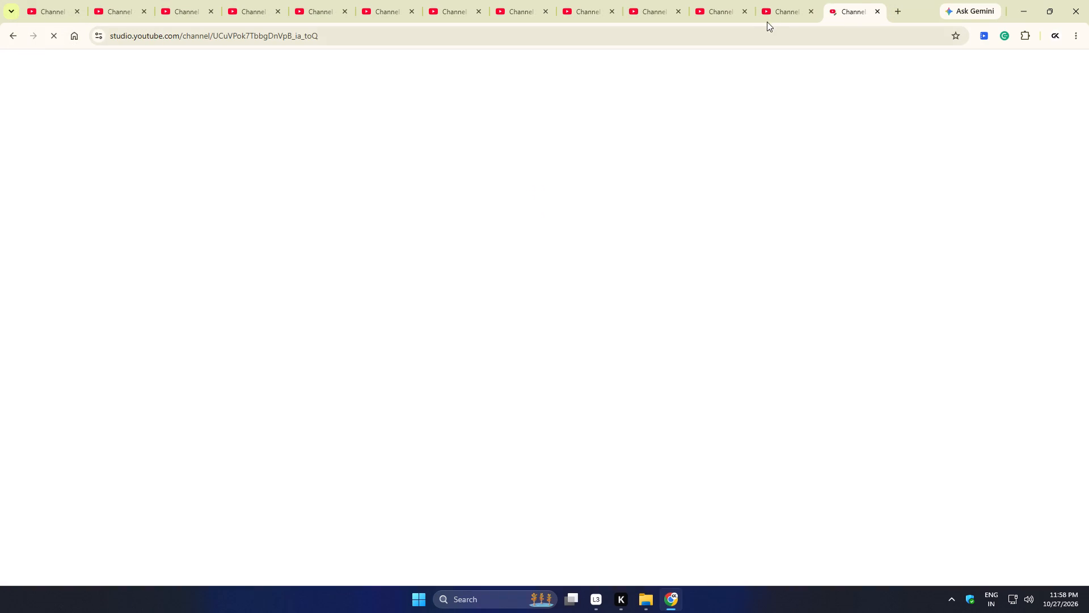
{"action": "left_click", "coordinate": [777, 13]}
{"action": "left_click", "coordinate": [855, 15]}
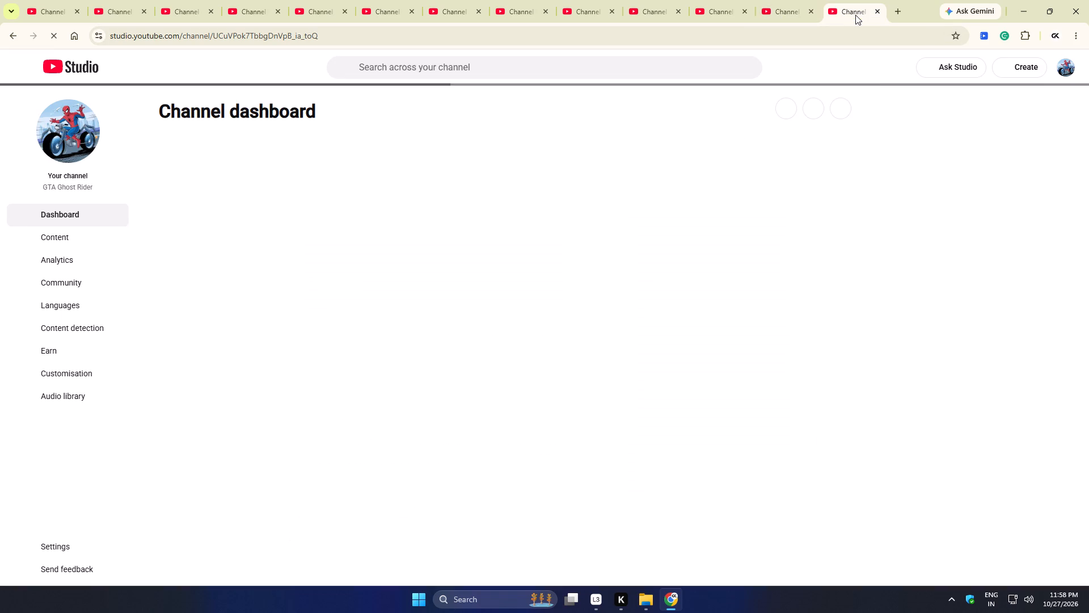
{"action": "left_click", "coordinate": [1024, 72]}
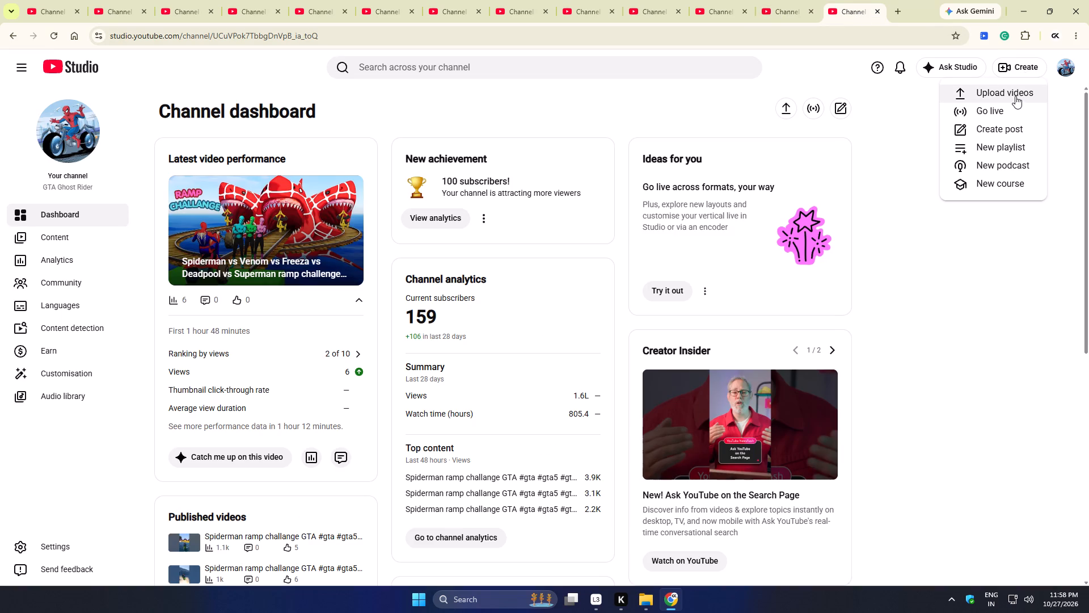
{"action": "left_click", "coordinate": [1015, 96]}
{"action": "left_click", "coordinate": [547, 381]}
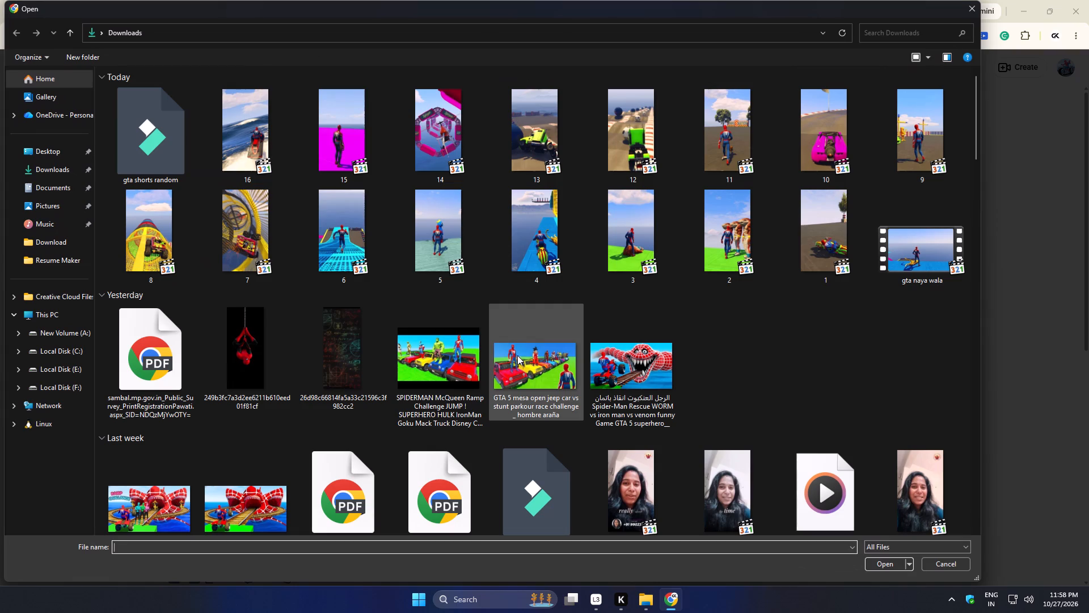
{"action": "left_click", "coordinate": [521, 169]}
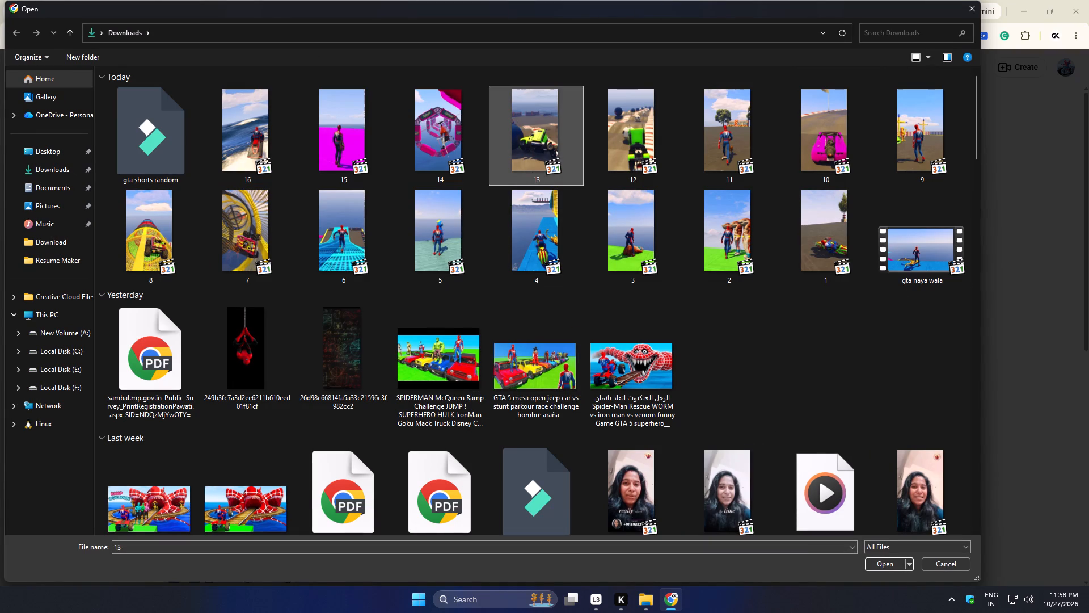
{"action": "left_click", "coordinate": [876, 558]}
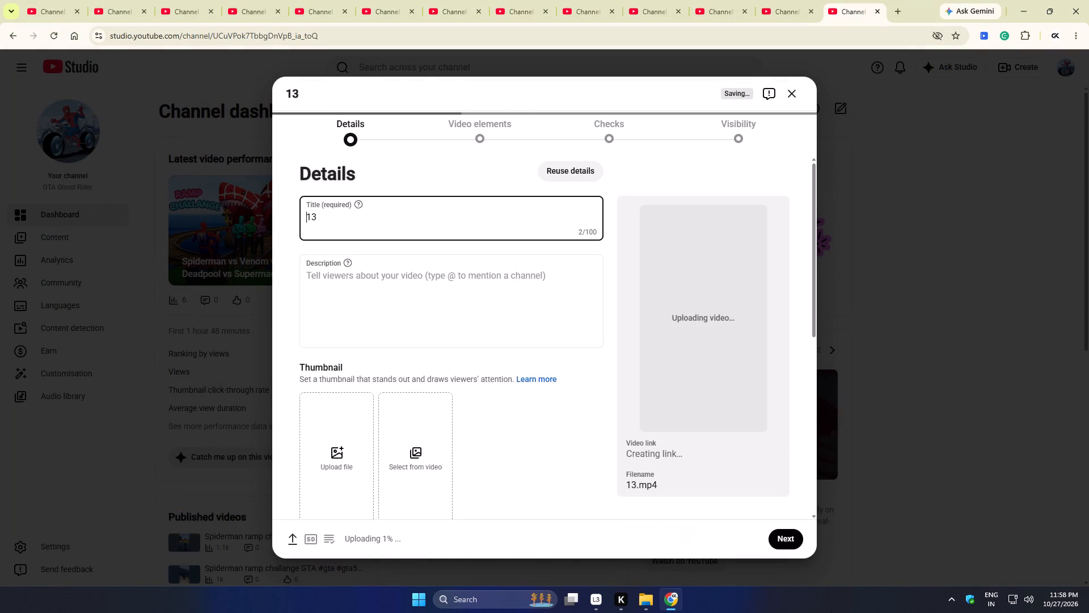
Open the channel dashboard in another new browser tab and upload video file 14 from Downloads.
{"action": "left_click", "coordinate": [902, 9]}
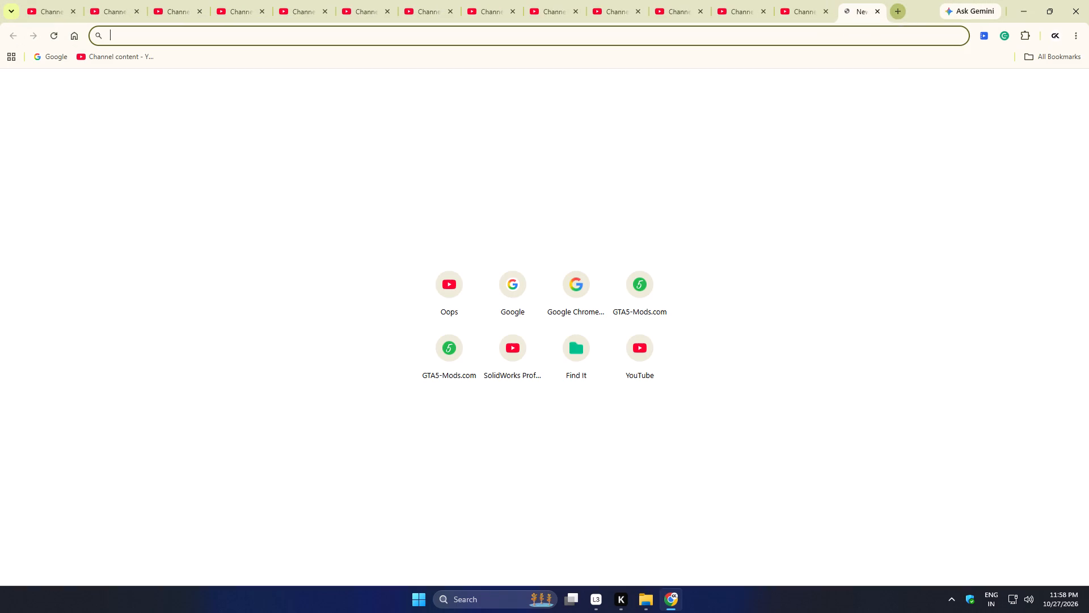
{"action": "left_click", "coordinate": [446, 280]}
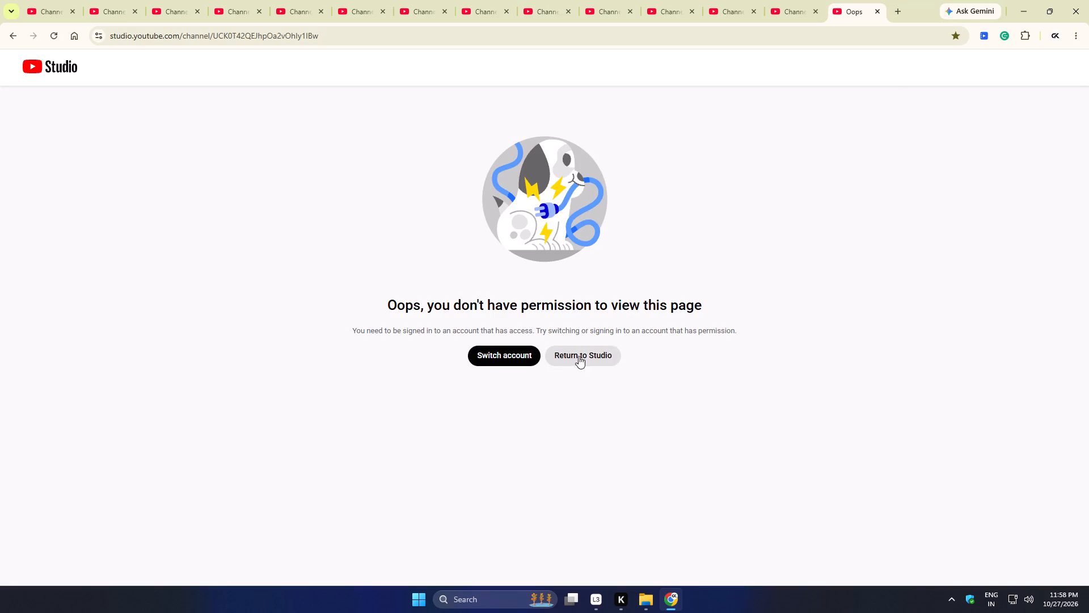
{"action": "left_click", "coordinate": [580, 356]}
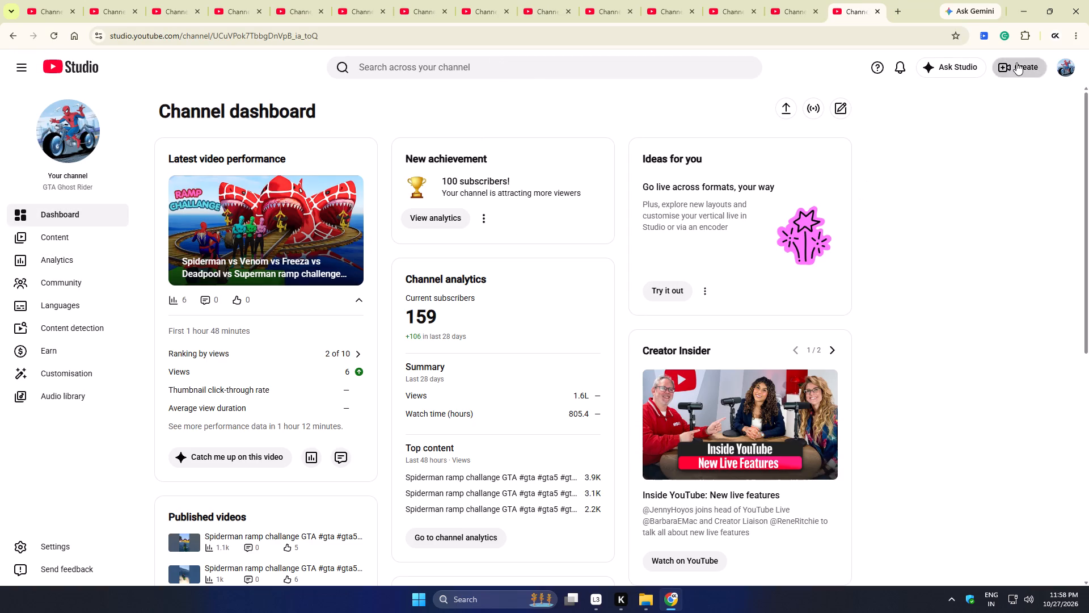
{"action": "left_click", "coordinate": [1016, 62]}
{"action": "left_click", "coordinate": [1013, 95]}
{"action": "left_click", "coordinate": [541, 368]}
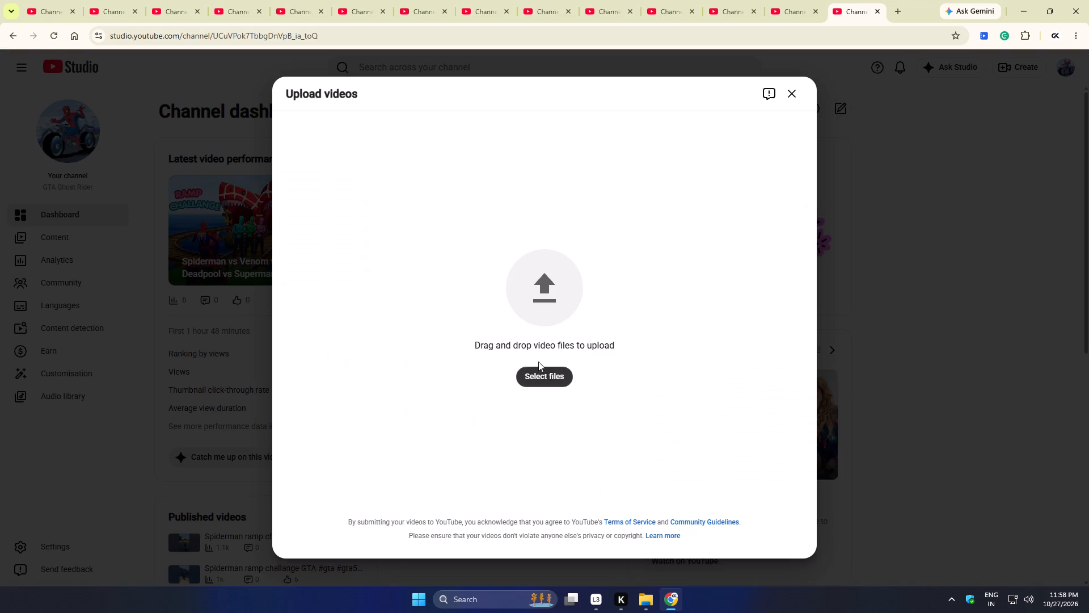
{"action": "left_click", "coordinate": [445, 172]}
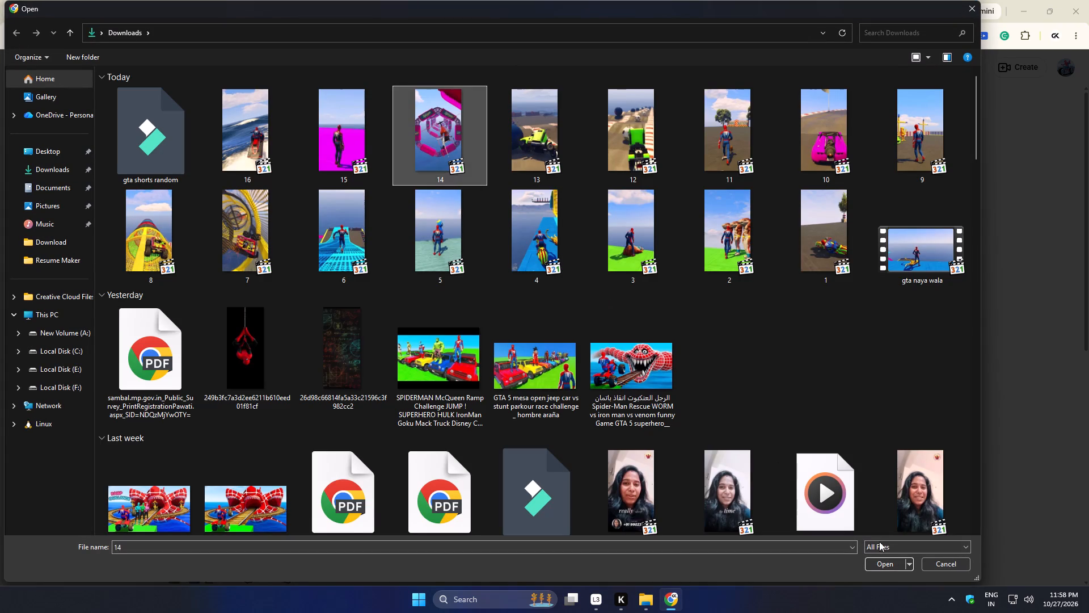
{"action": "left_click", "coordinate": [889, 561]}
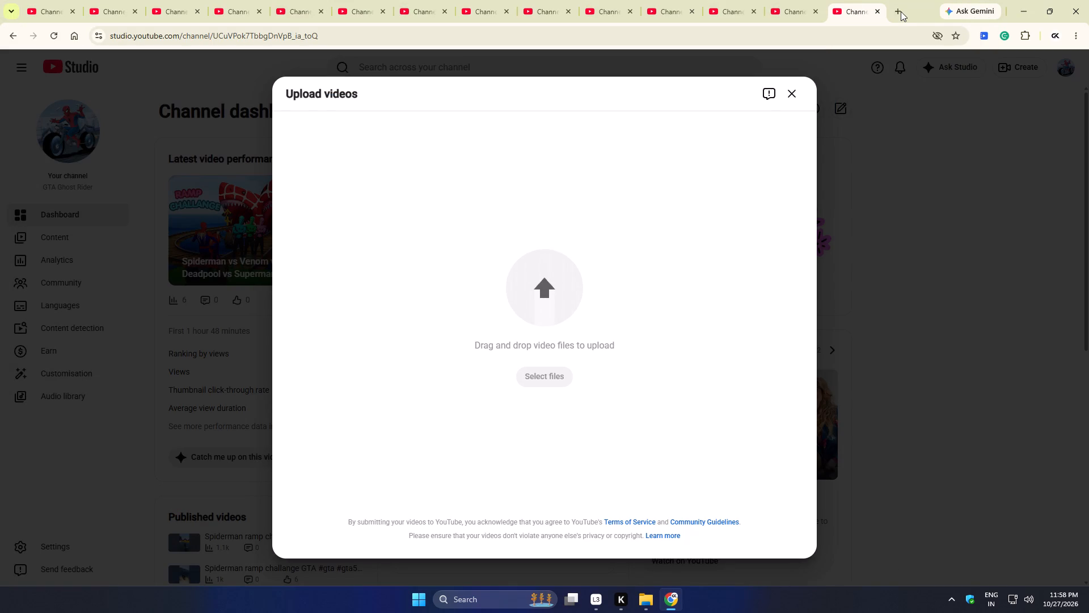
Open the channel dashboard in another new browser tab, check video 14's upload, and upload video file 15 from Downloads.
{"action": "left_click", "coordinate": [901, 11]}
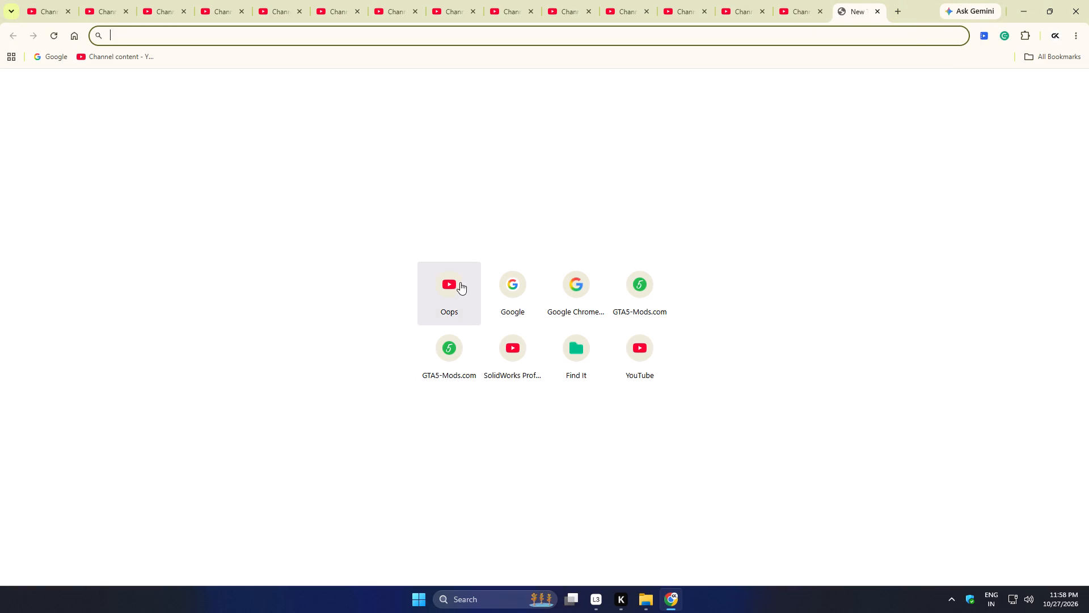
{"action": "left_click", "coordinate": [460, 282]}
{"action": "left_click", "coordinate": [582, 347]}
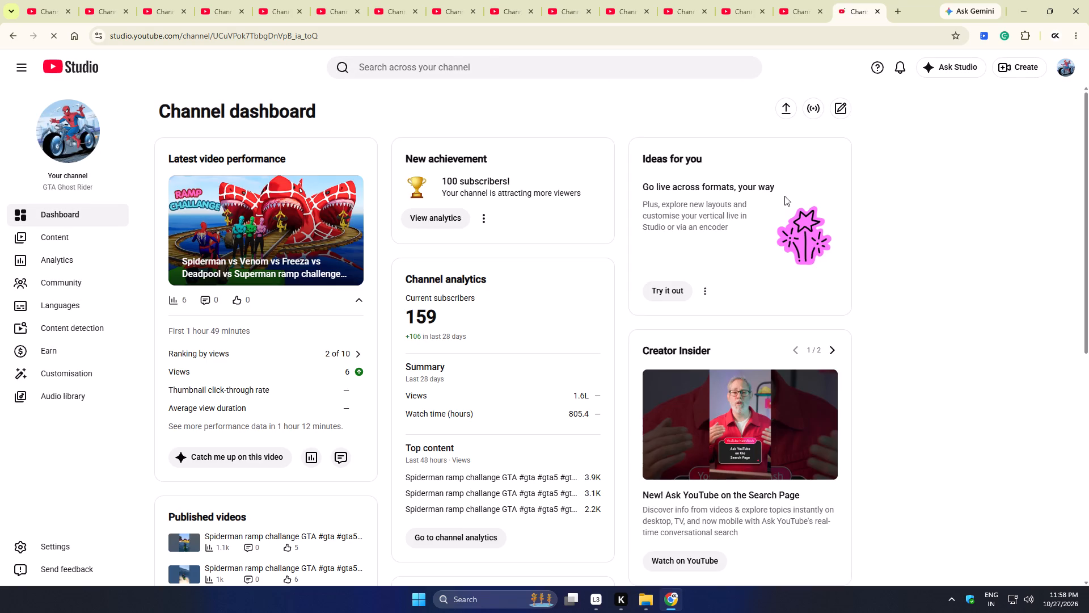
{"action": "left_click", "coordinate": [799, 12]}
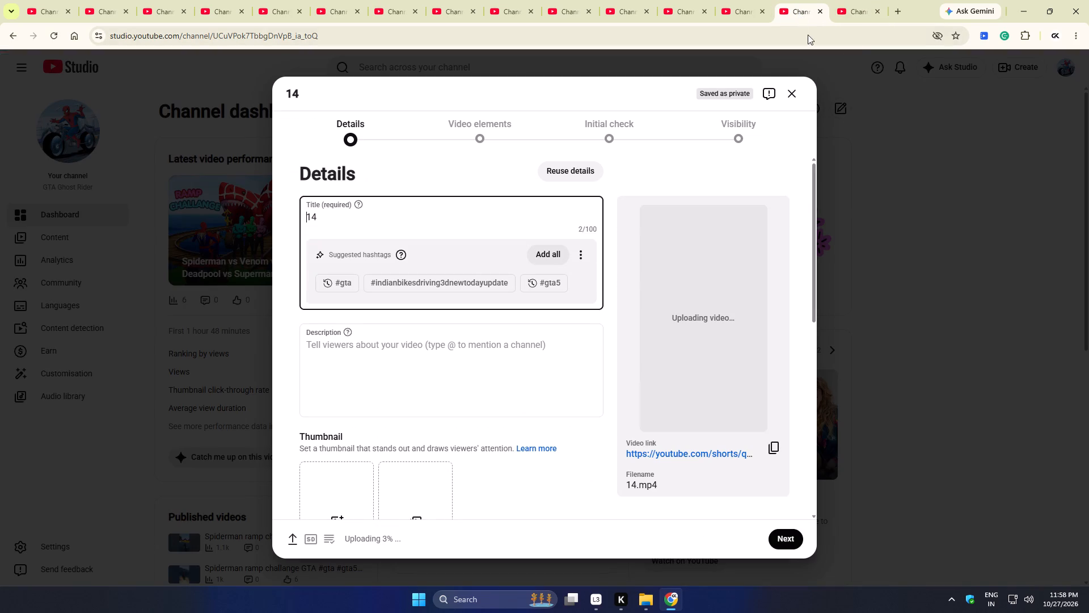
{"action": "left_click", "coordinate": [858, 12]}
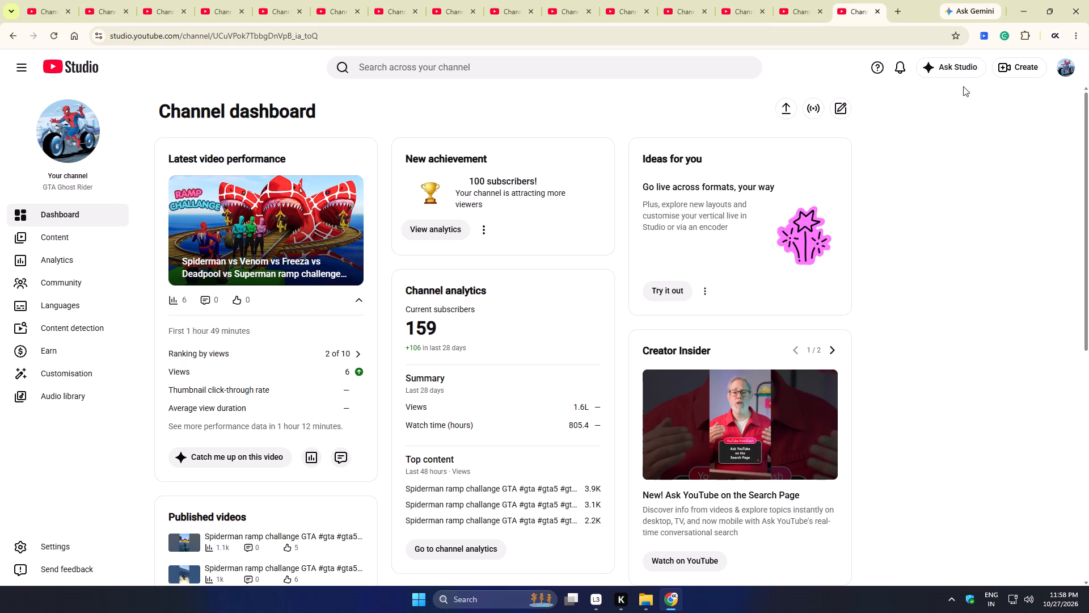
{"action": "left_click", "coordinate": [1020, 68]}
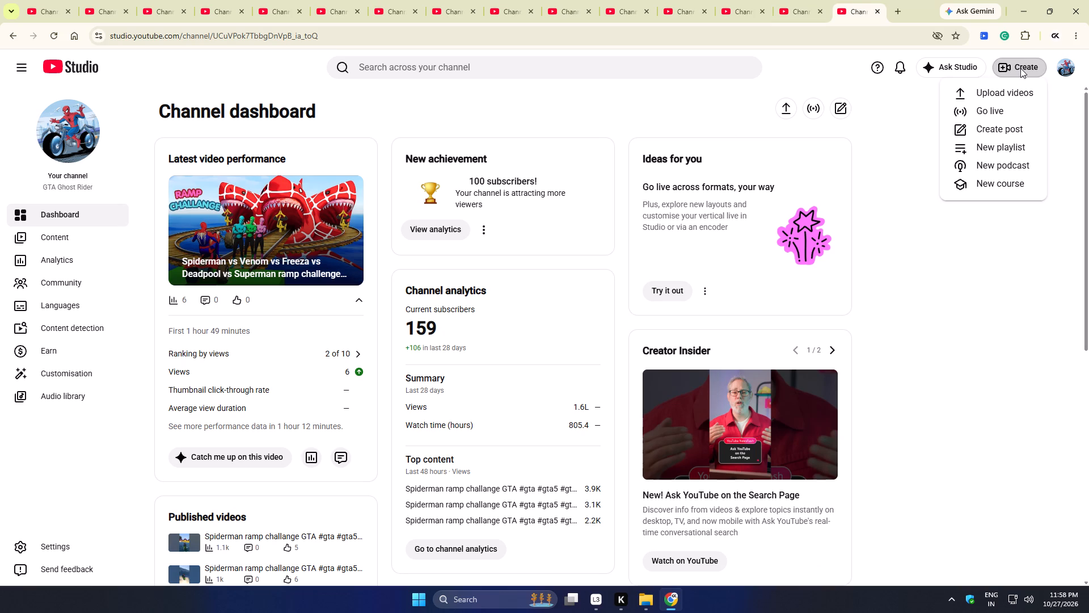
{"action": "left_click", "coordinate": [1020, 89]}
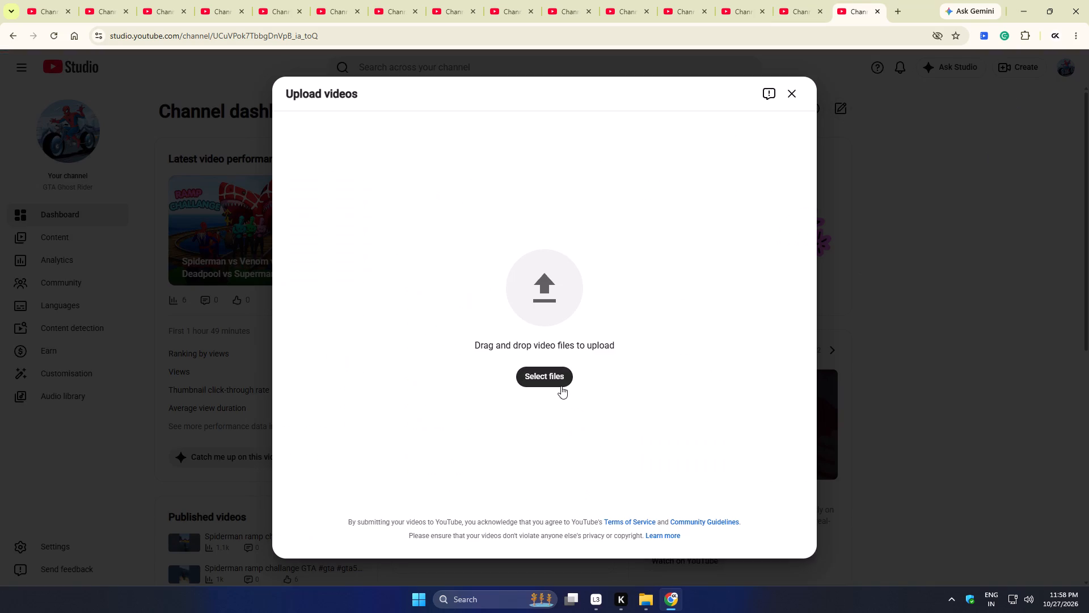
{"action": "left_click", "coordinate": [561, 386]}
{"action": "left_click", "coordinate": [341, 158]}
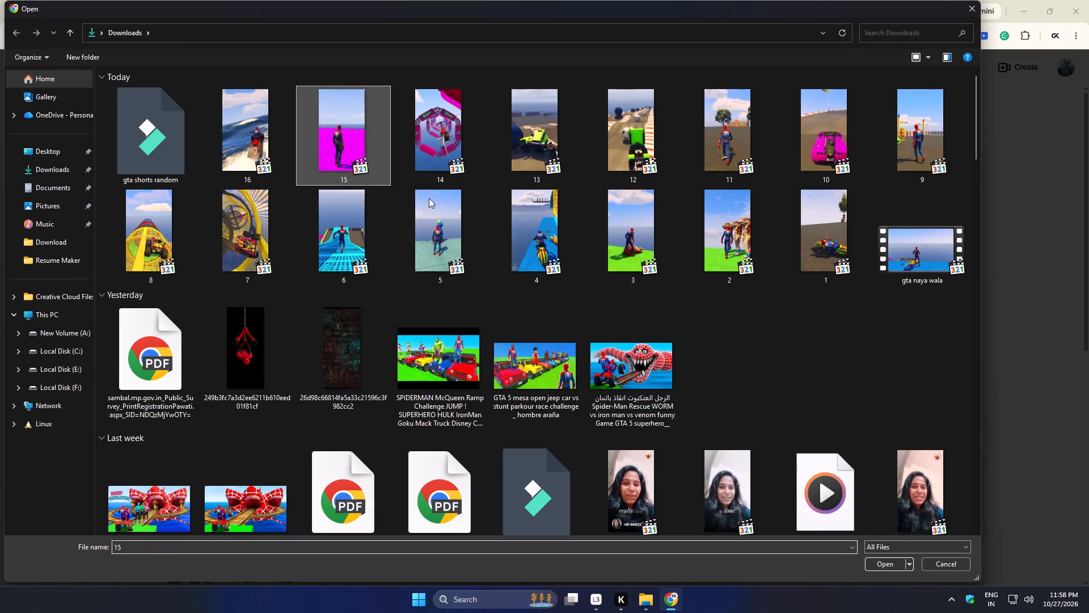
{"action": "left_click", "coordinate": [874, 562]}
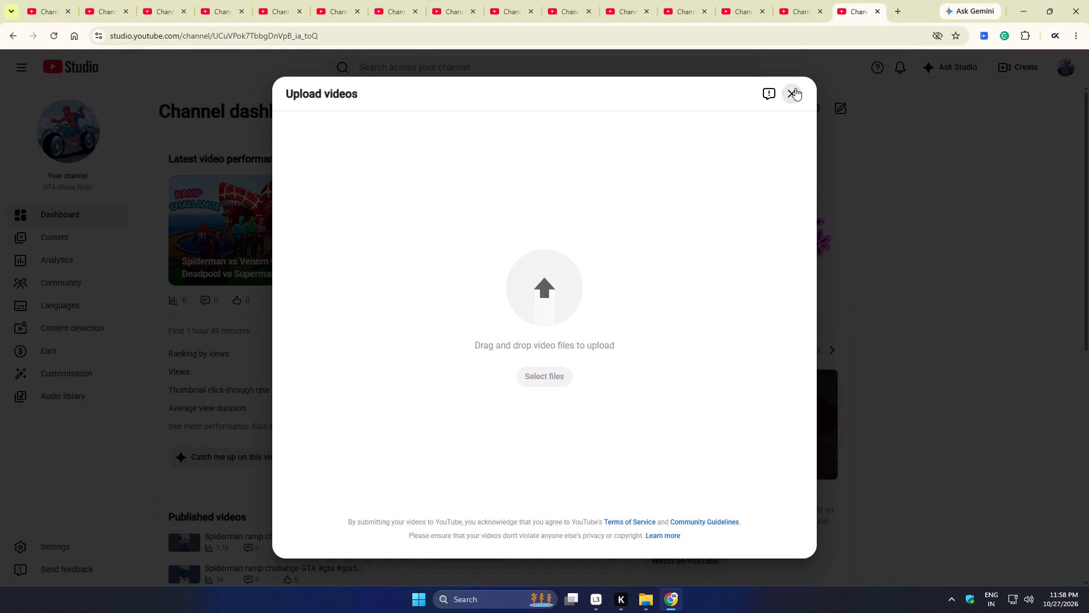
{"action": "left_click", "coordinate": [799, 12]}
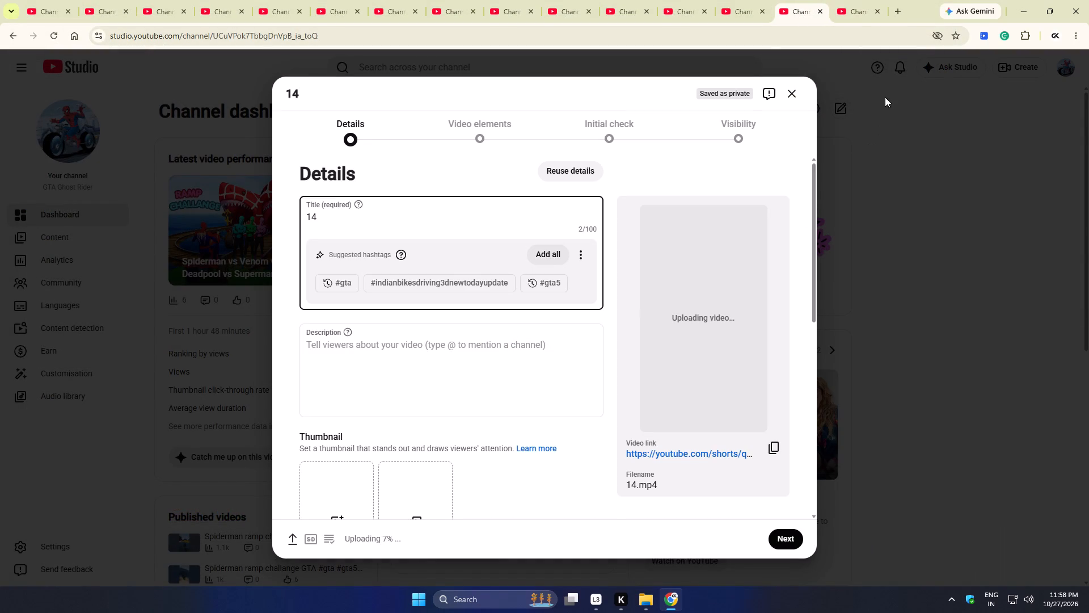
{"action": "left_click", "coordinate": [850, 10]}
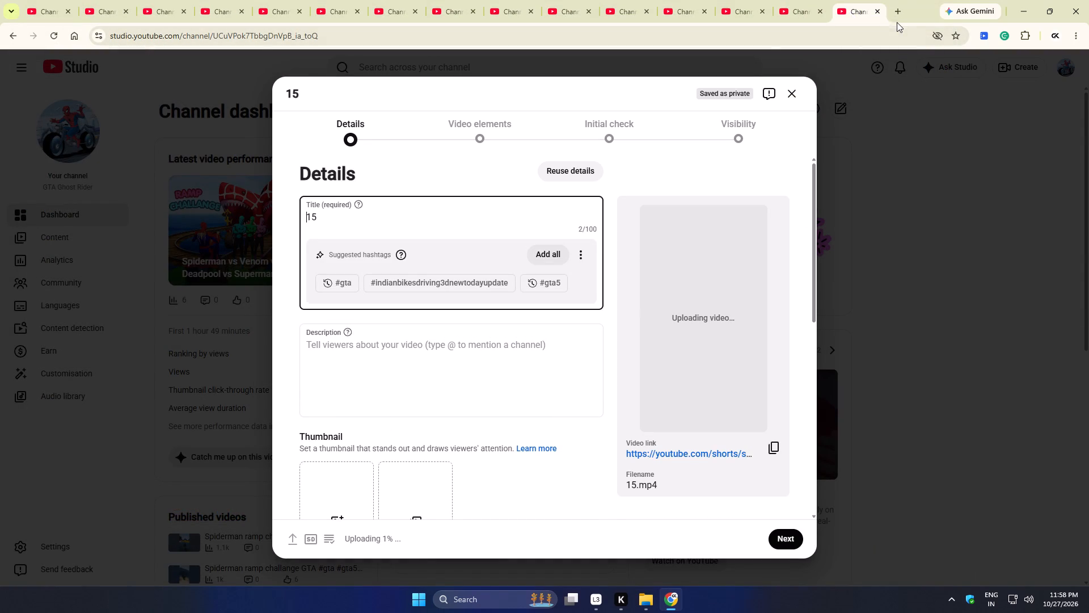
Open the channel dashboard in another new browser tab and upload video file 16 from Downloads.
{"action": "left_click", "coordinate": [900, 13]}
{"action": "left_click", "coordinate": [451, 287]}
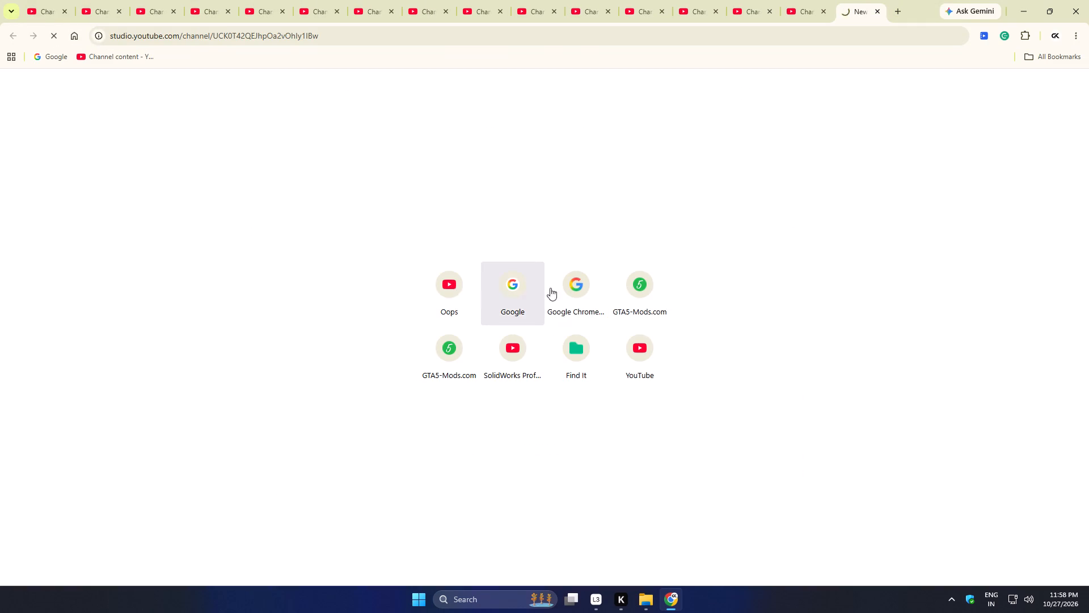
{"action": "left_click", "coordinate": [584, 349]}
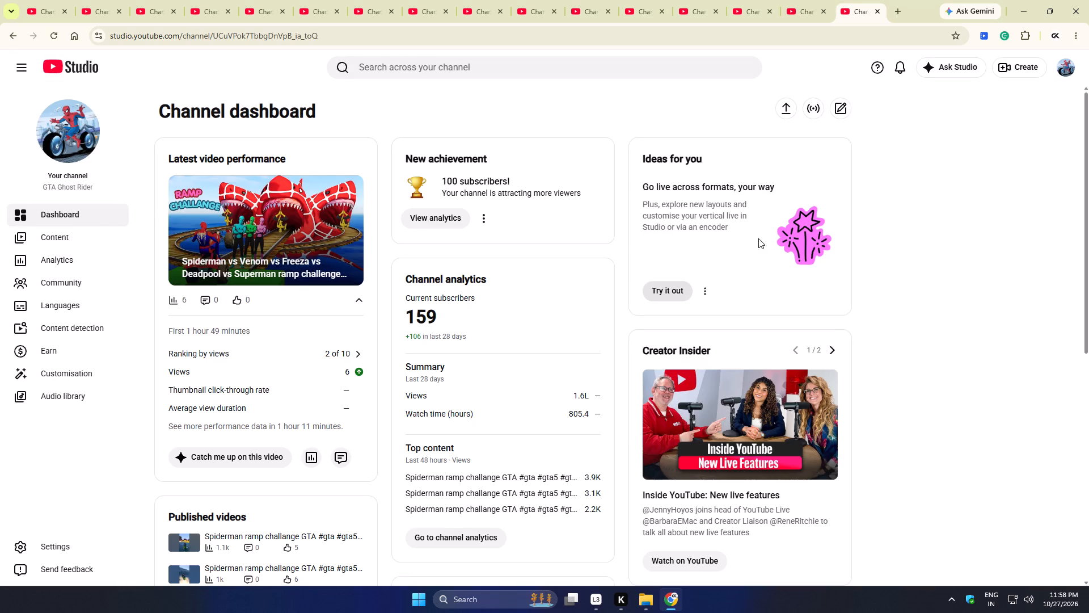
{"action": "left_click", "coordinate": [1002, 75]}
{"action": "left_click", "coordinate": [1003, 88]}
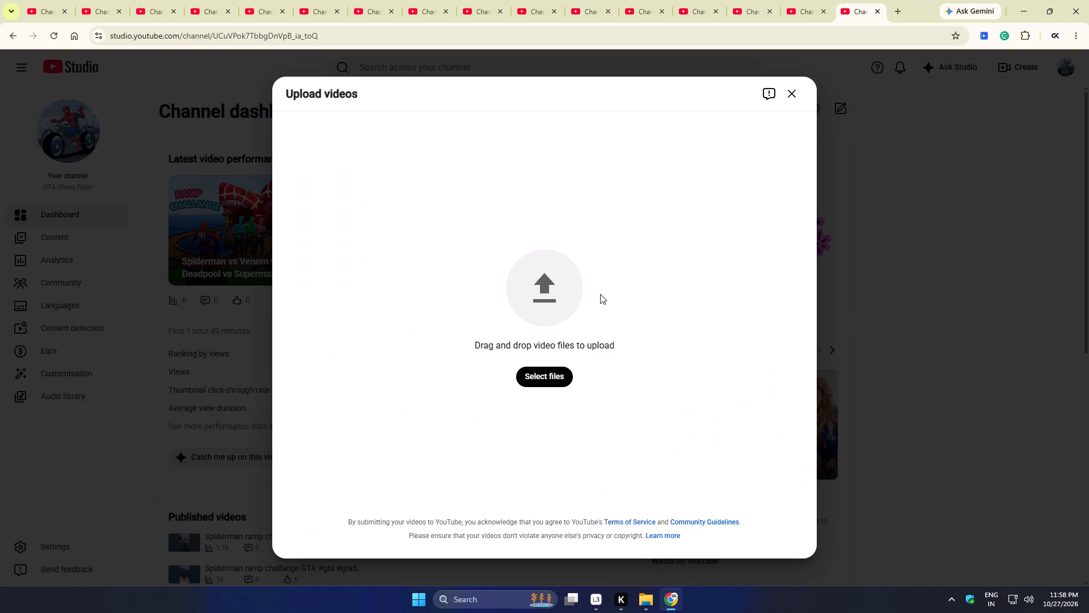
{"action": "left_click", "coordinate": [531, 384]}
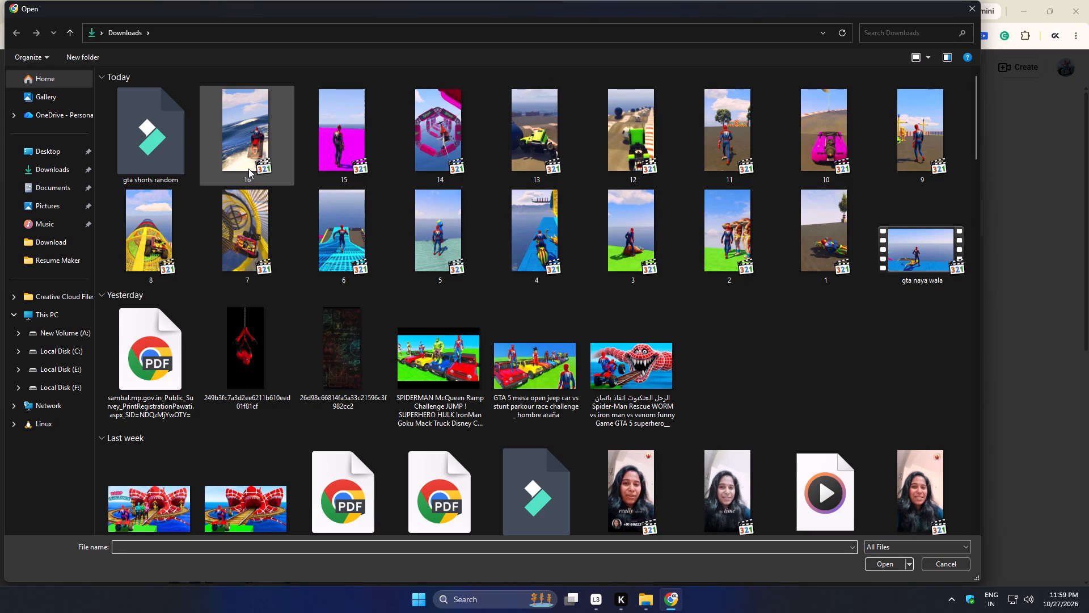
{"action": "left_click", "coordinate": [248, 169]}
{"action": "left_click", "coordinate": [879, 565]}
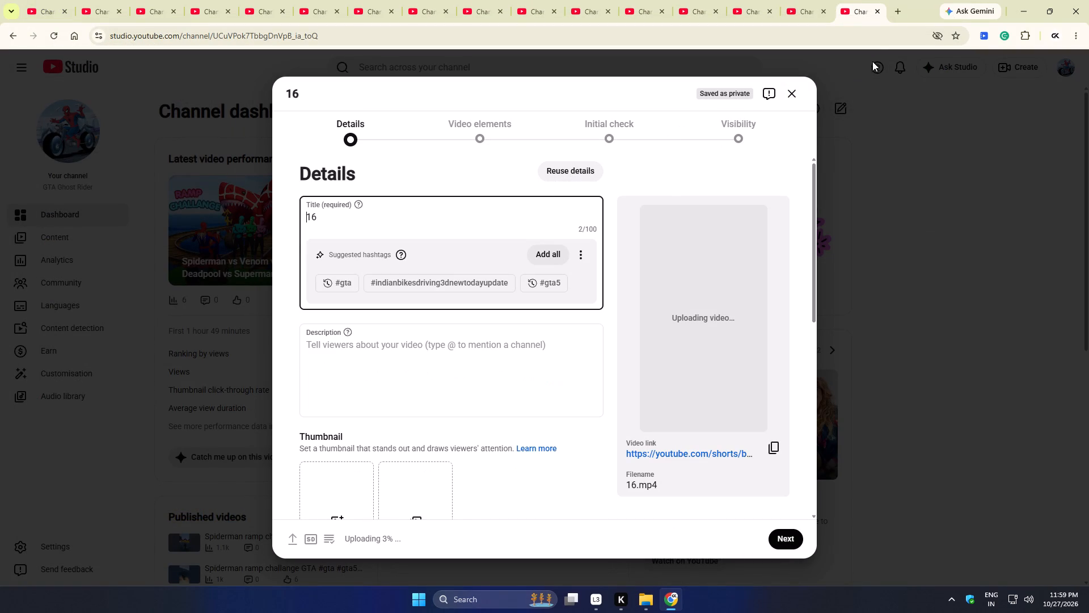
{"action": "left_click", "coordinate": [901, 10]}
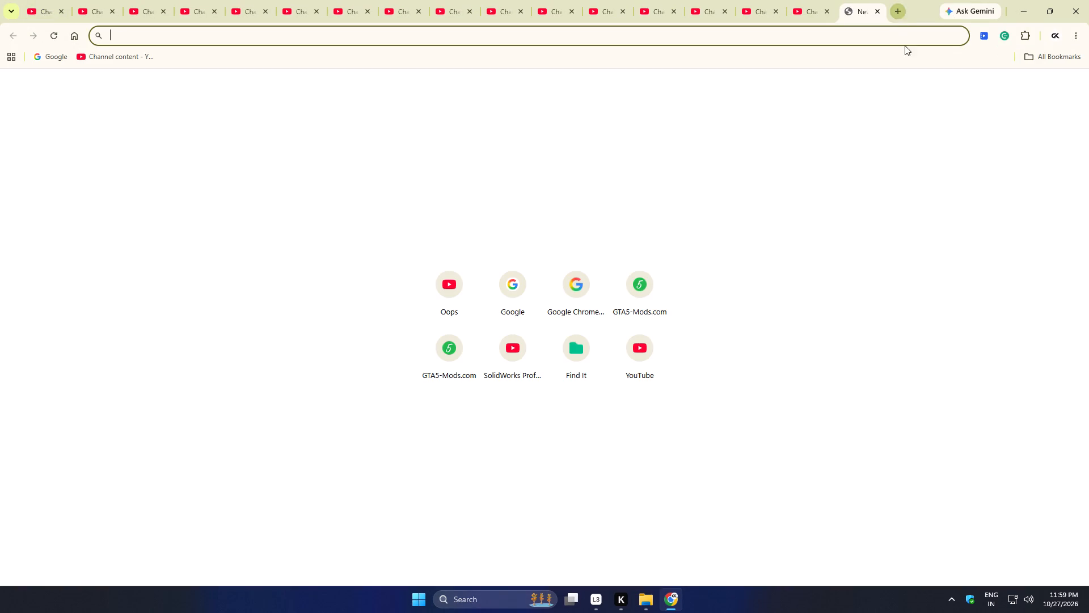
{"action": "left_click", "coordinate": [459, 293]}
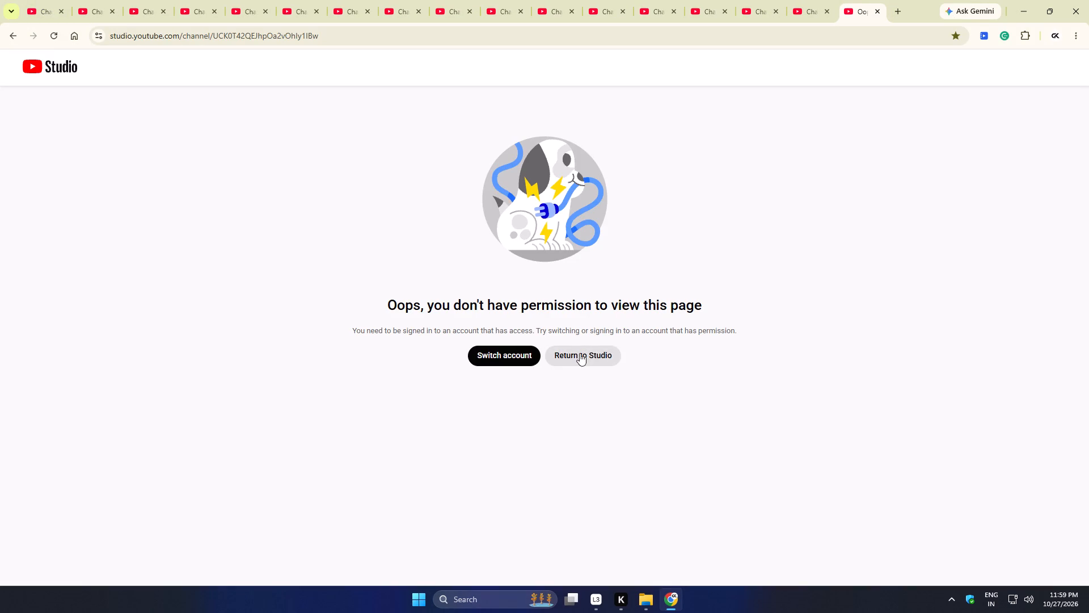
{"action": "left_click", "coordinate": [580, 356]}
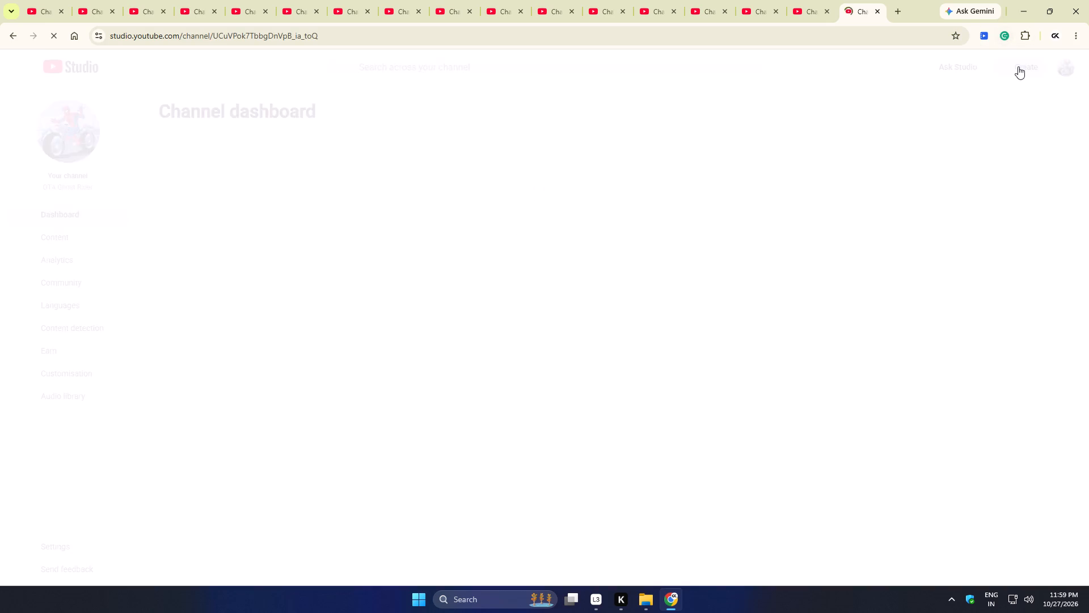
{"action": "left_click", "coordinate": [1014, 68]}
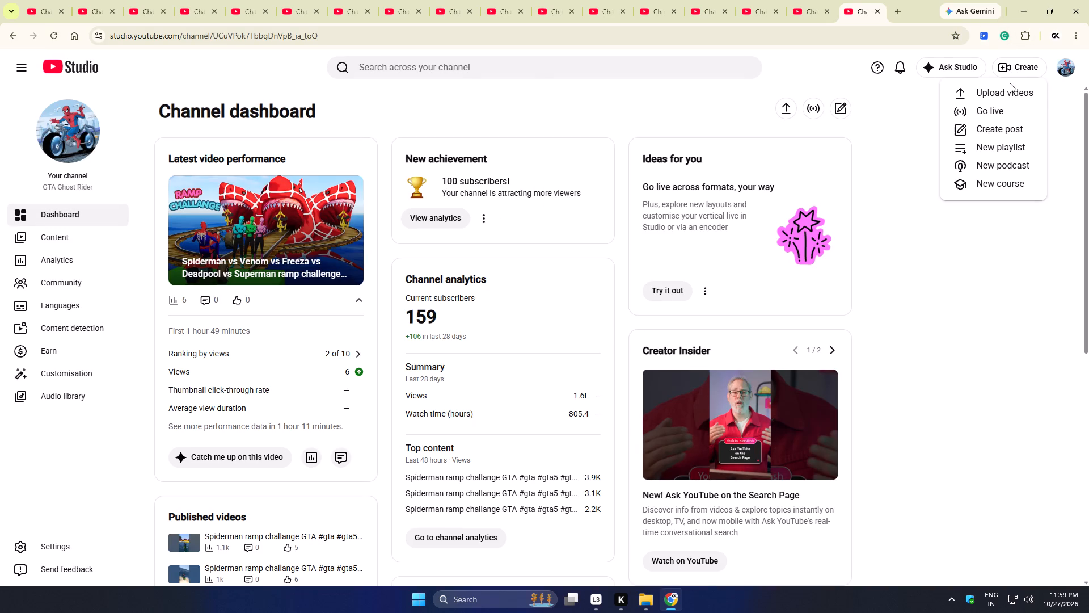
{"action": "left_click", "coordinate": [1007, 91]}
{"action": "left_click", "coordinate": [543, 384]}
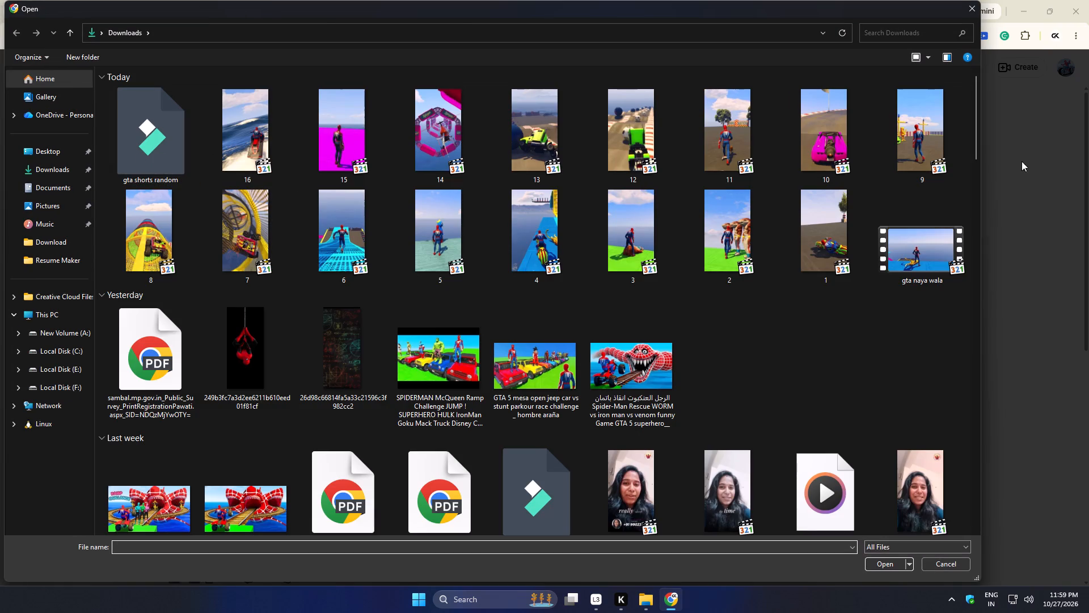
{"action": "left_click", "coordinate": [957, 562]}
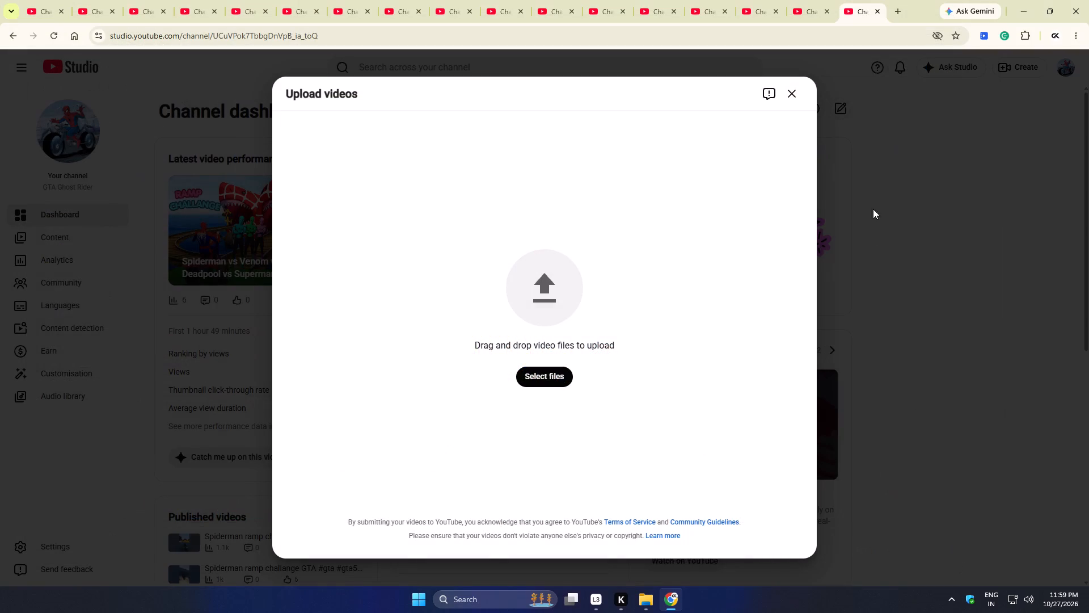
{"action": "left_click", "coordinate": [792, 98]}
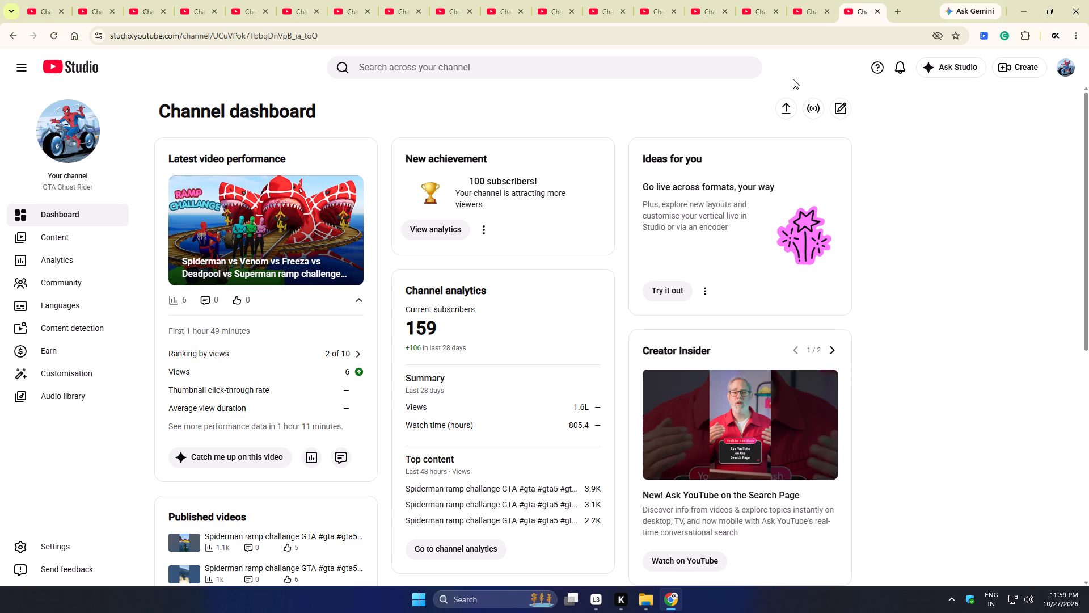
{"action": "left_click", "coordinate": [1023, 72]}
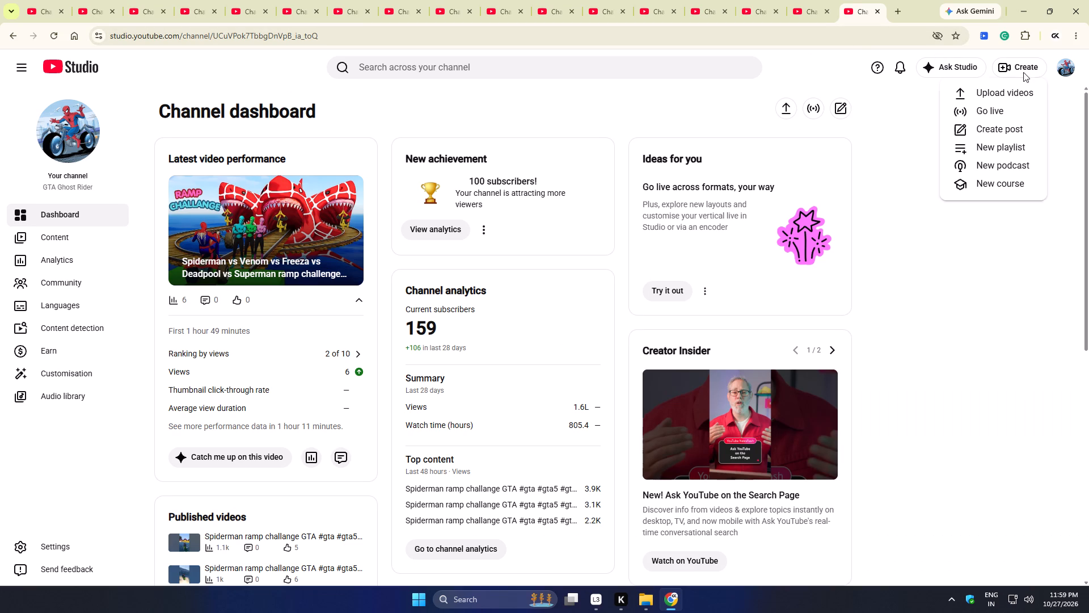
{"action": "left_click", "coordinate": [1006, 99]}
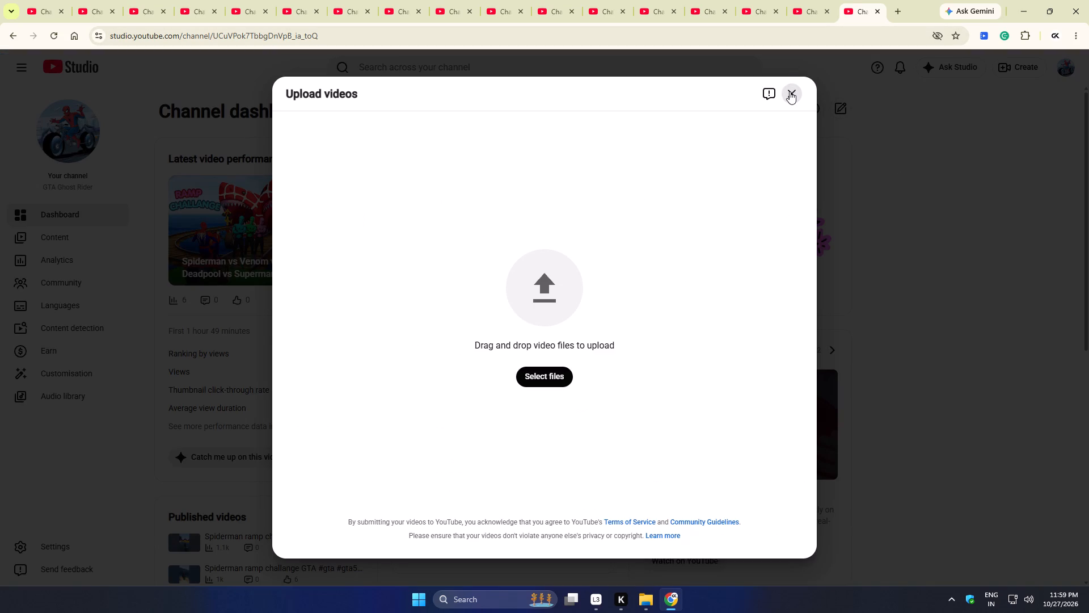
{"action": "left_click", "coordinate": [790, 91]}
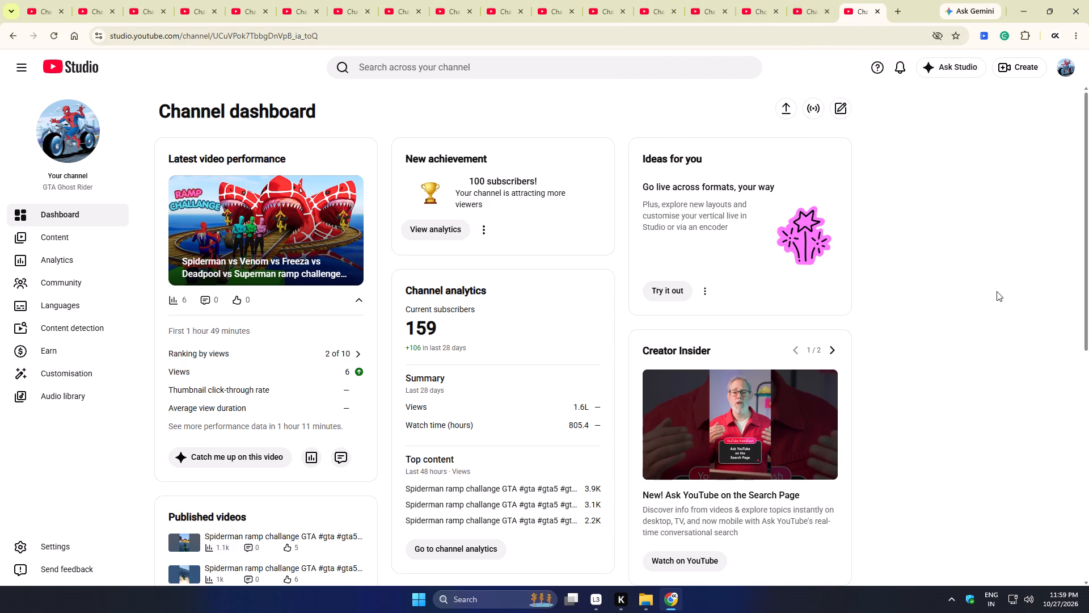
In video 1's upload tab, fill both title and description with "Spiderman ramp challange GTA #gta #gta5 #gta6 #gta6leaks".
{"action": "left_click", "coordinate": [34, 12]}
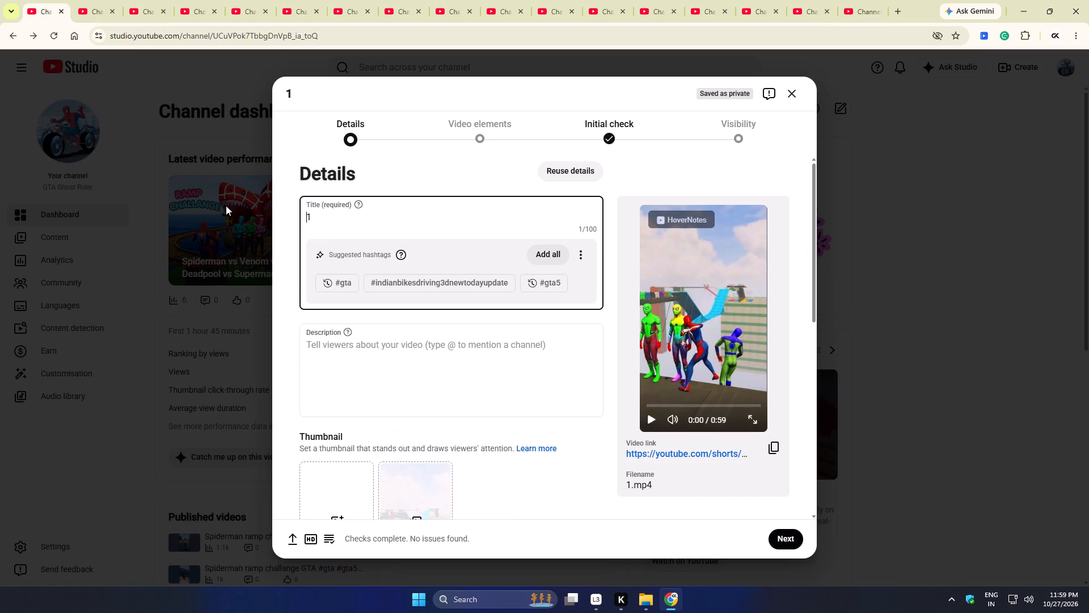
{"action": "left_click_drag", "start_coordinate": [319, 222], "coordinate": [297, 226]}
{"action": "key", "text": "ctrl+v"}
{"action": "left_click", "coordinate": [573, 243]}
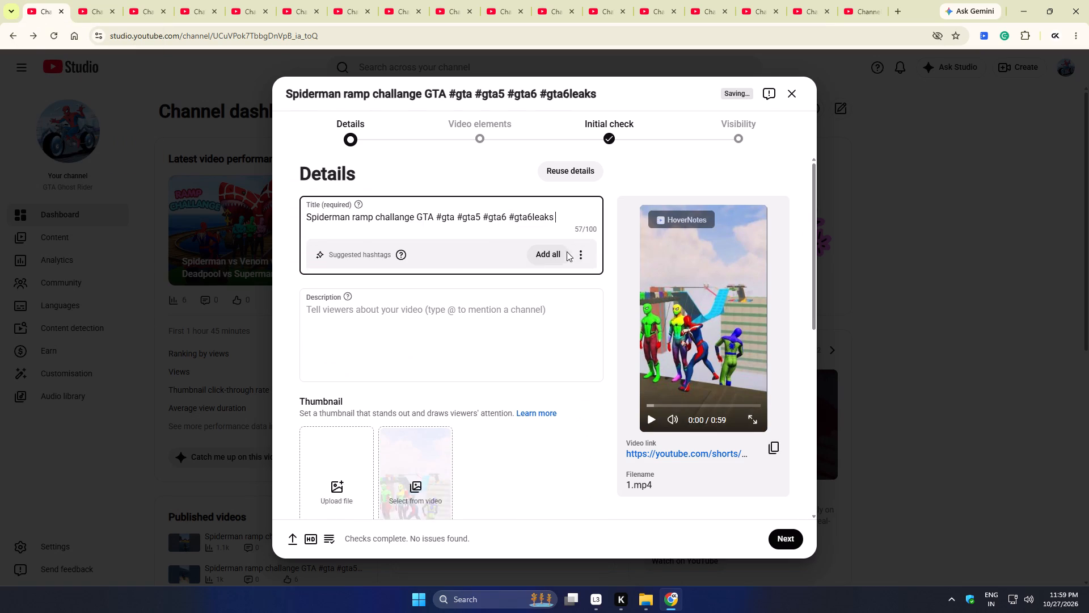
{"action": "left_click", "coordinate": [395, 351]}
{"action": "key", "text": "ctrl+v"}
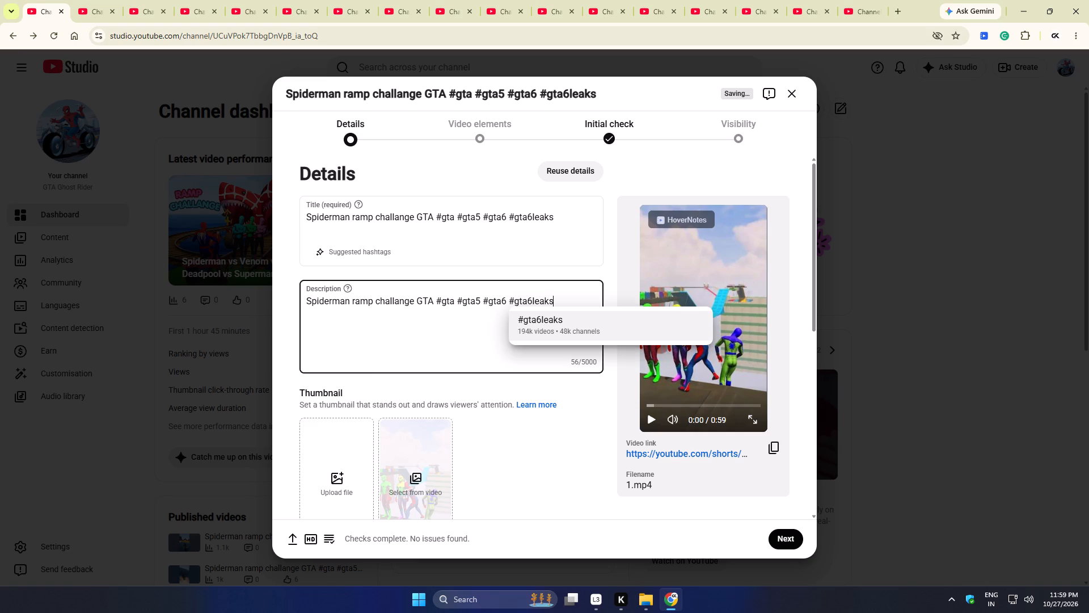
{"action": "left_click", "coordinate": [607, 332]}
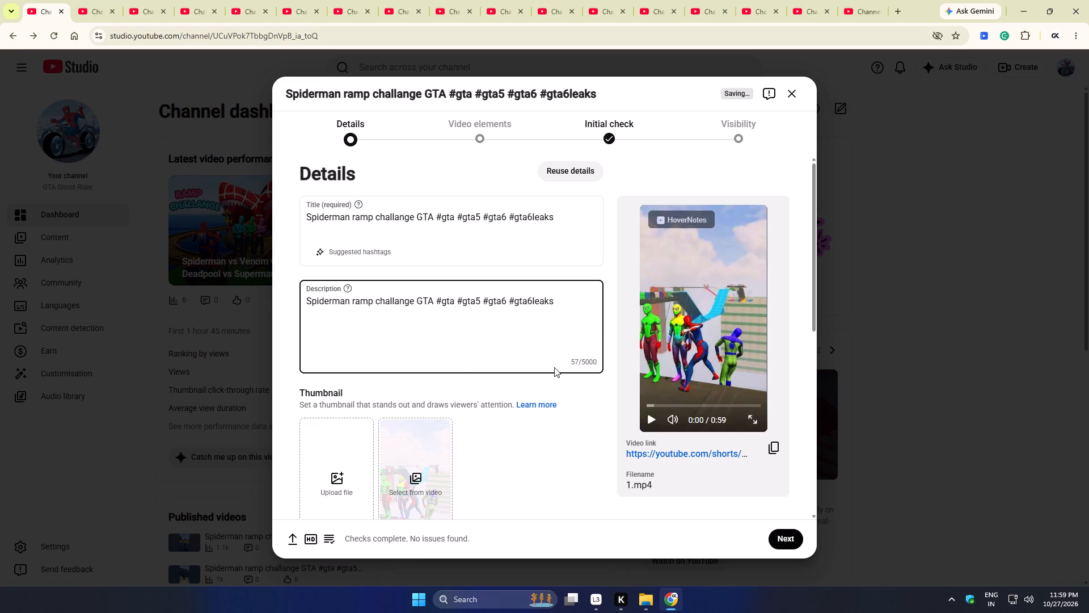
Advance video 1 to the Visibility stage and set its visibility to Public.
{"action": "left_click", "coordinate": [789, 538]}
{"action": "left_click", "coordinate": [789, 538]}
{"action": "left_click", "coordinate": [789, 538]}
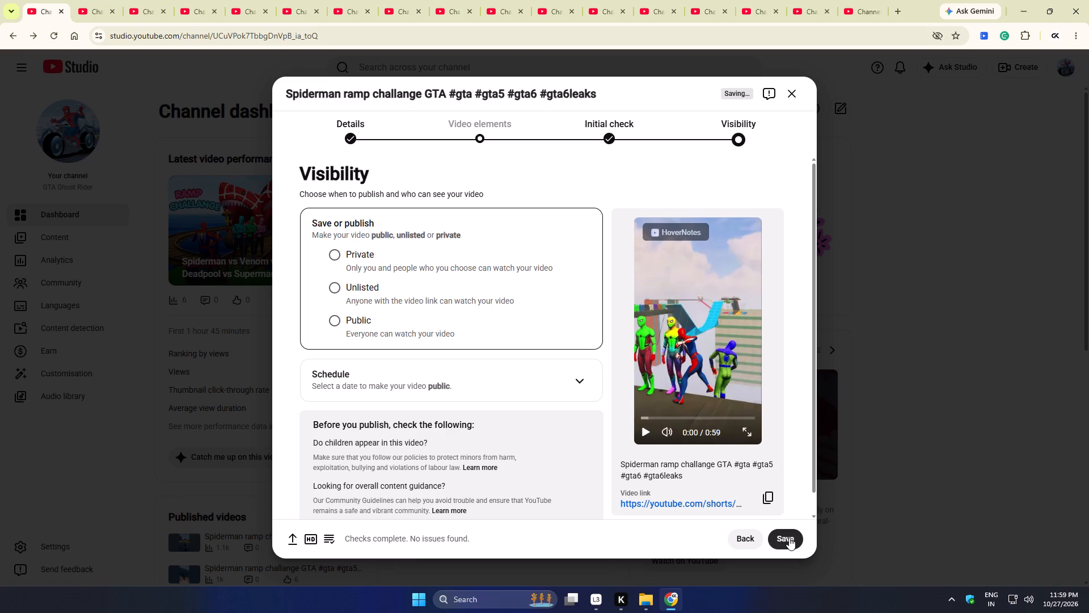
{"action": "left_click", "coordinate": [336, 324]}
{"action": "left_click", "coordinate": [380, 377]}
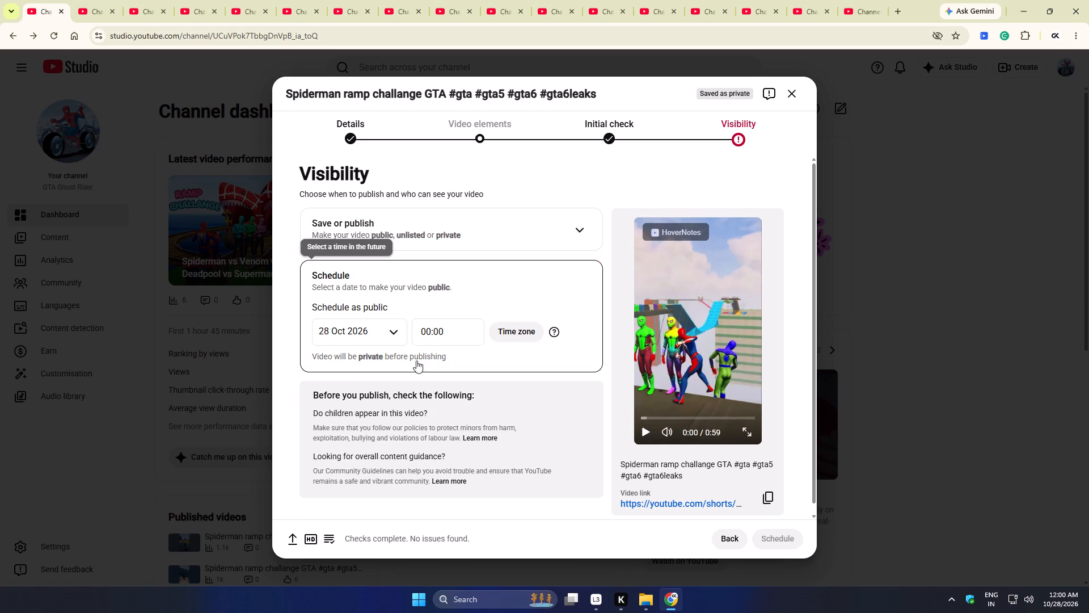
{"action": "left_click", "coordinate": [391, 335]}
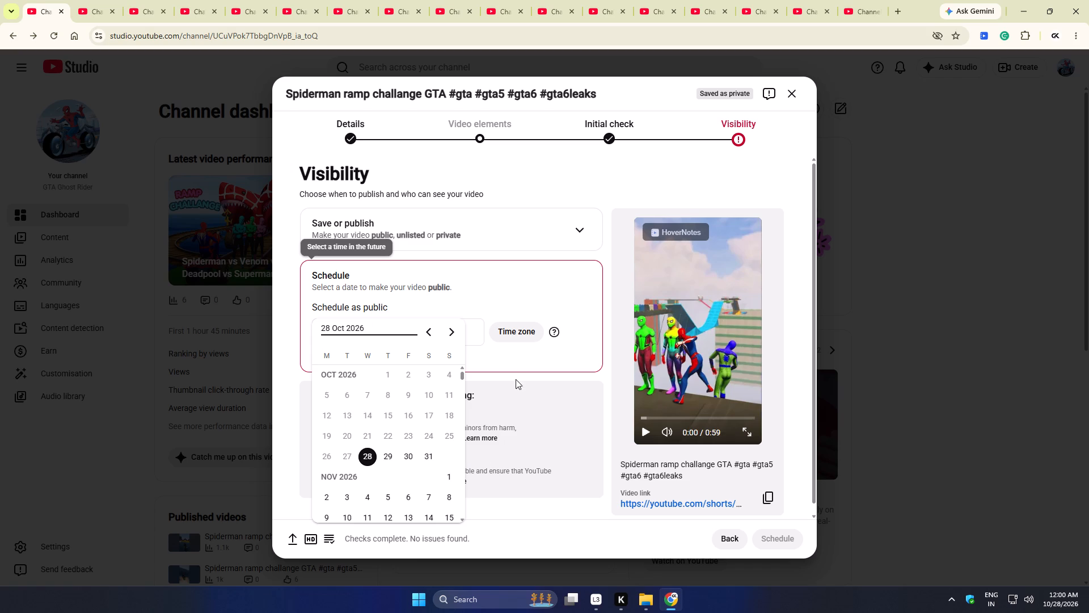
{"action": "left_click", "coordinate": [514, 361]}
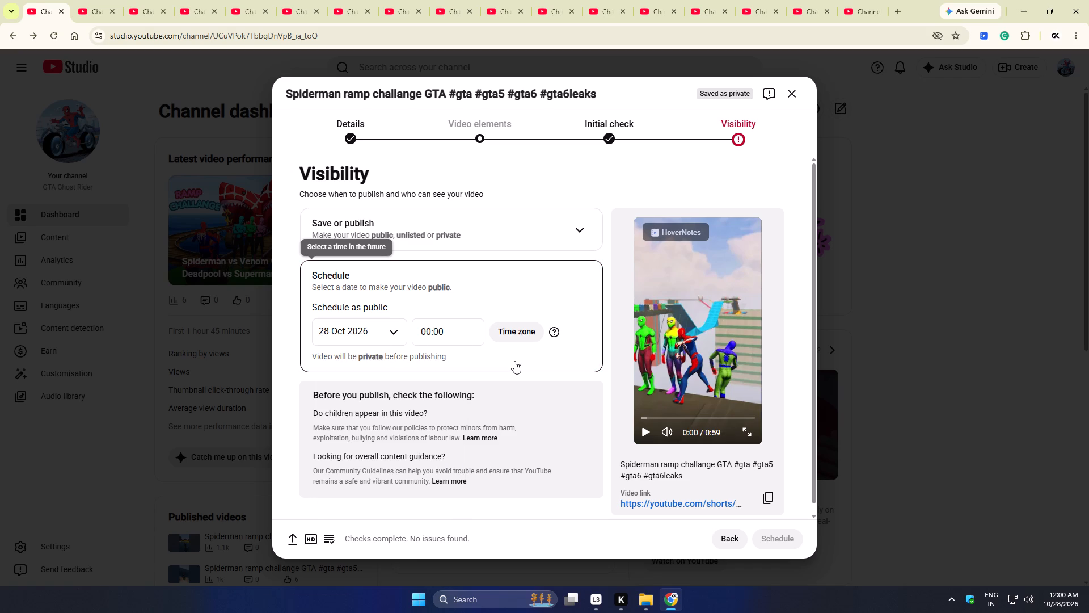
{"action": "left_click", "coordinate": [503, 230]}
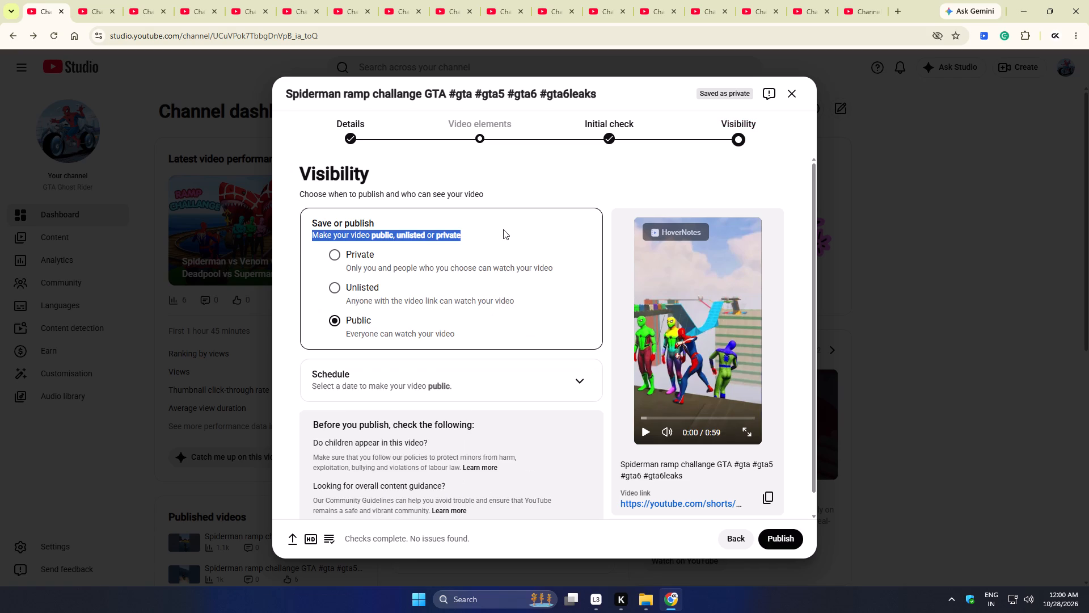
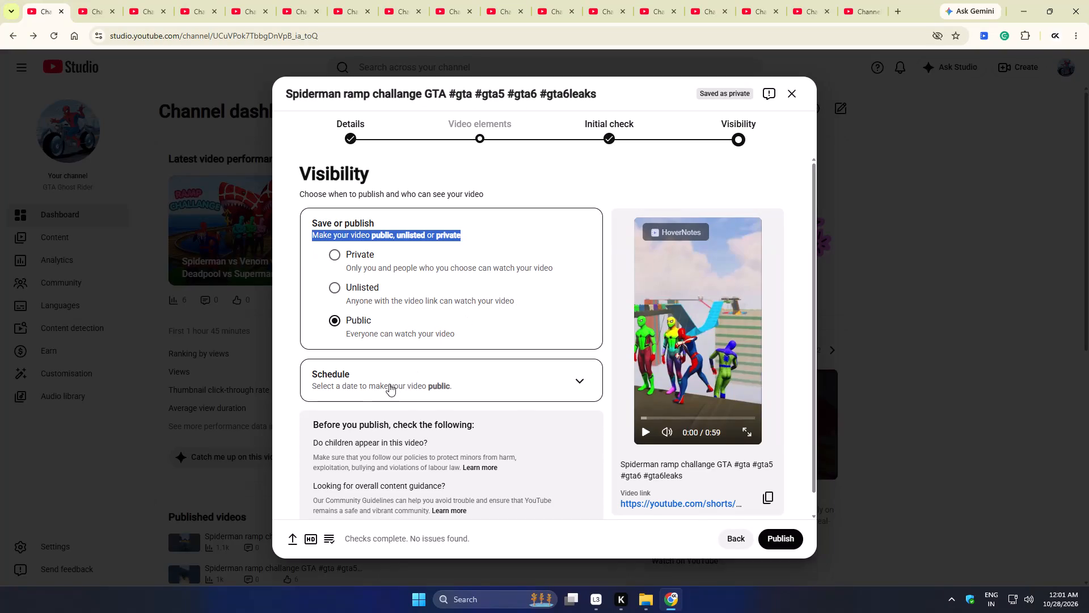
Schedule video 1 to go public on 28 Oct 2026 at 01:00 and close the scheduling confirmation.
{"action": "left_click", "coordinate": [565, 377]}
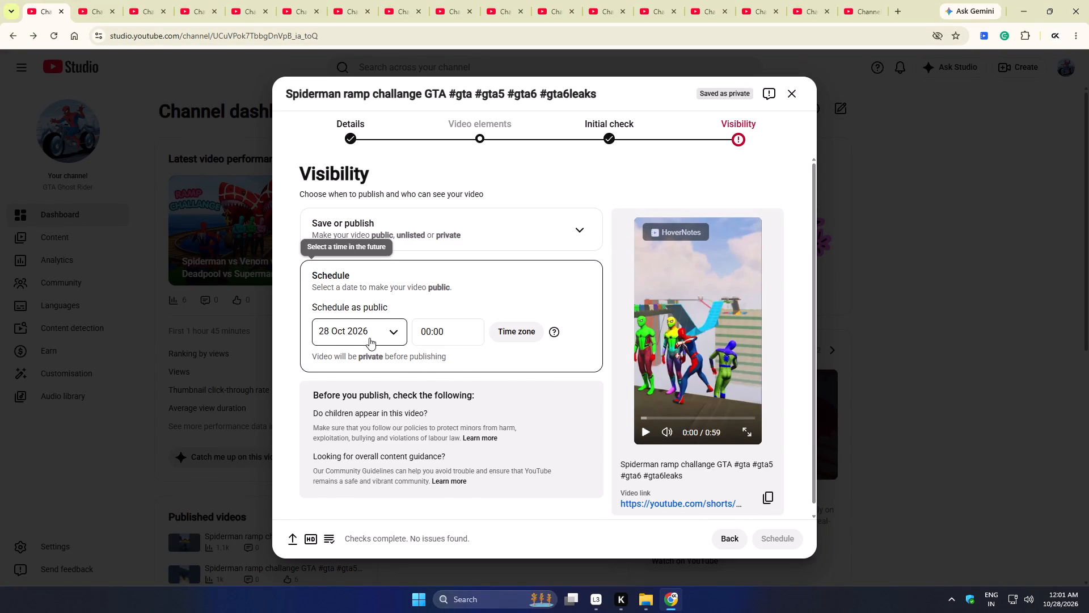
{"action": "left_click", "coordinate": [374, 335]}
{"action": "left_click", "coordinate": [351, 458]}
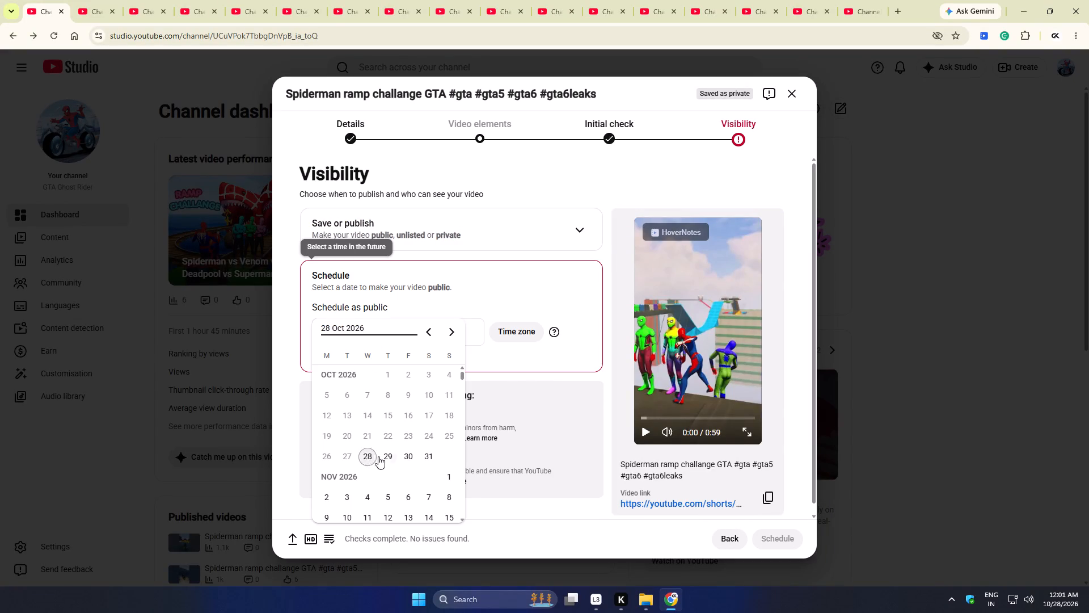
{"action": "left_click", "coordinate": [374, 456]}
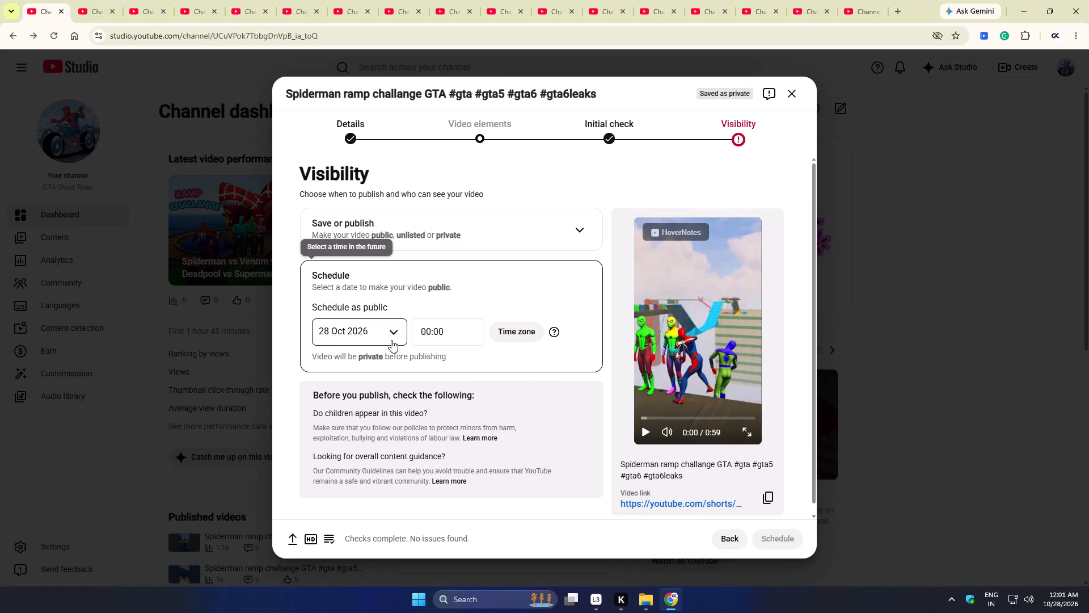
{"action": "left_click", "coordinate": [391, 340]}
{"action": "left_click", "coordinate": [368, 457]}
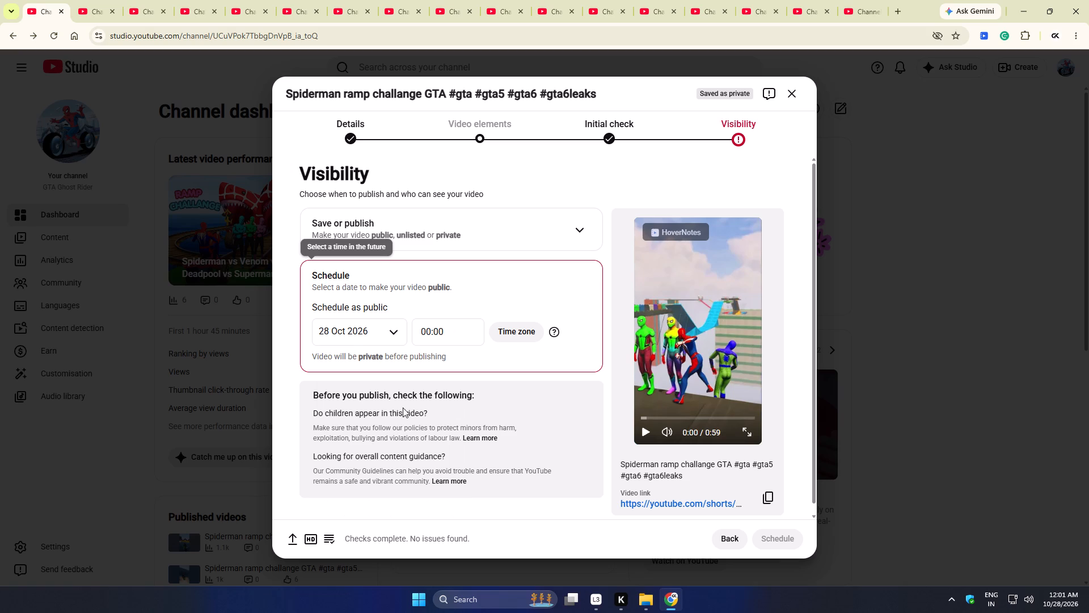
{"action": "left_click", "coordinate": [442, 338]}
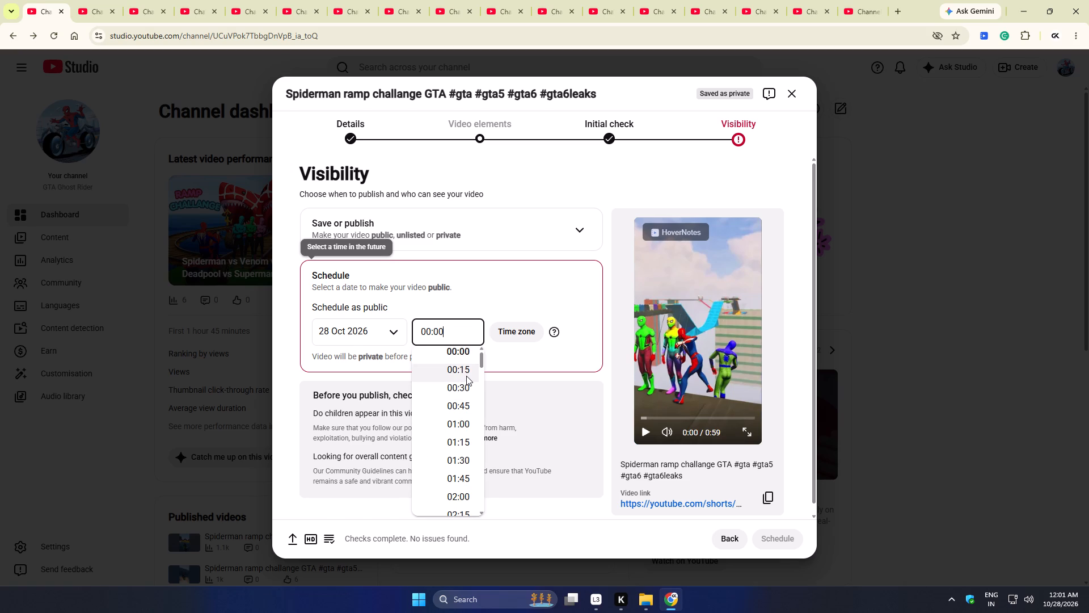
{"action": "left_click", "coordinate": [465, 430]}
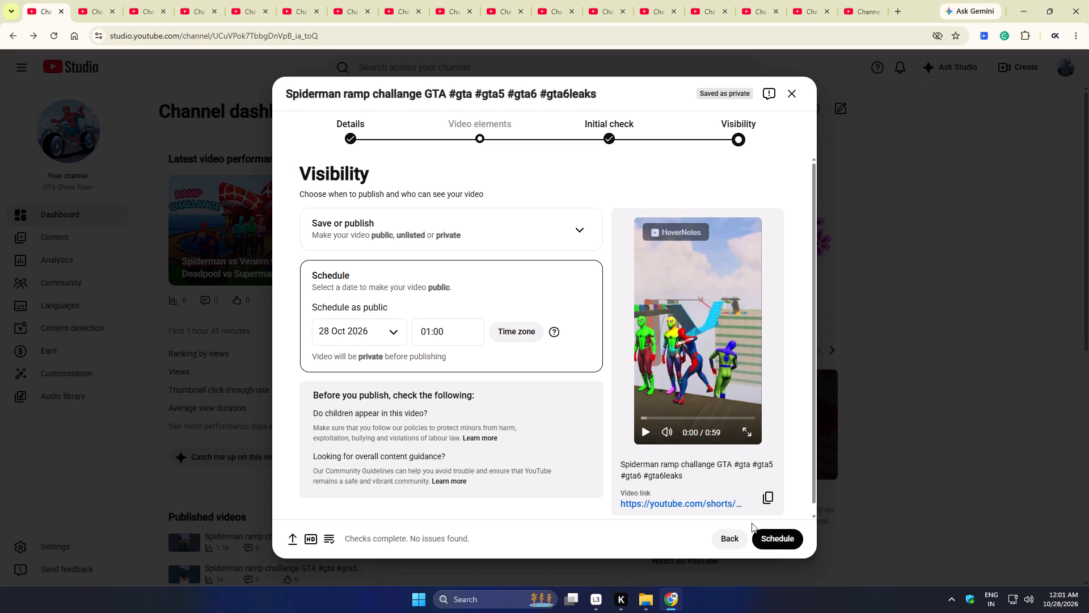
{"action": "left_click", "coordinate": [775, 536]}
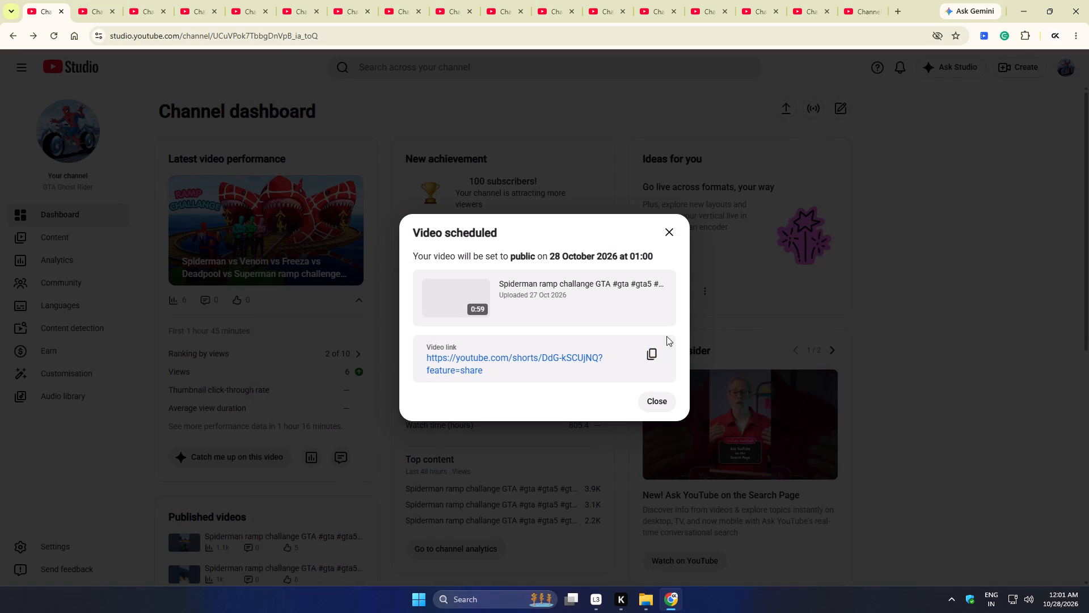
{"action": "left_click", "coordinate": [670, 397]}
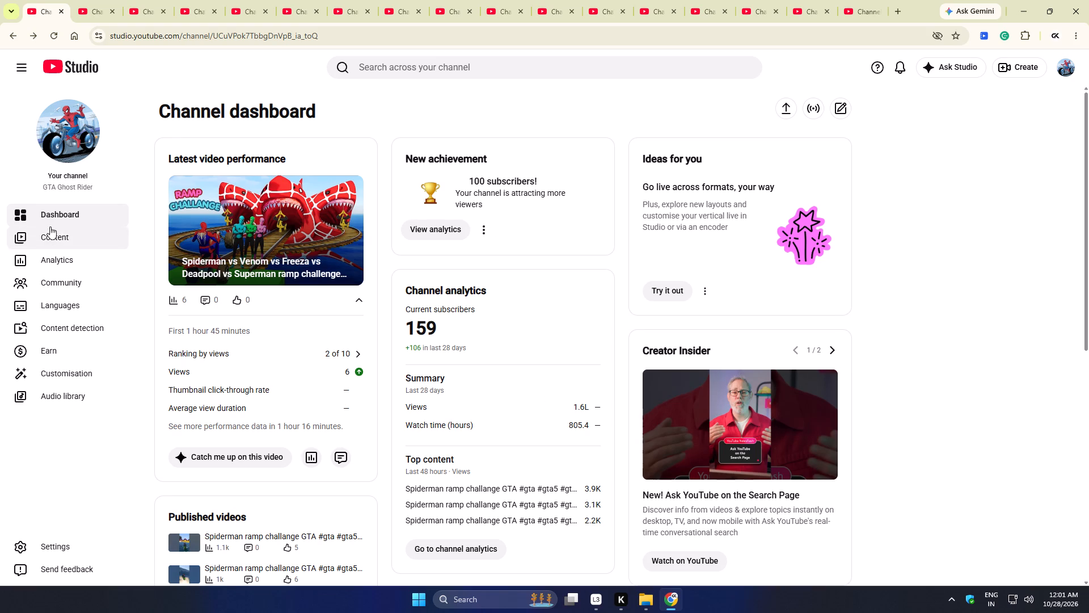
Open the channel's Shorts content list and examine the upload status and visibility of the numbered videos.
{"action": "left_click", "coordinate": [78, 238]}
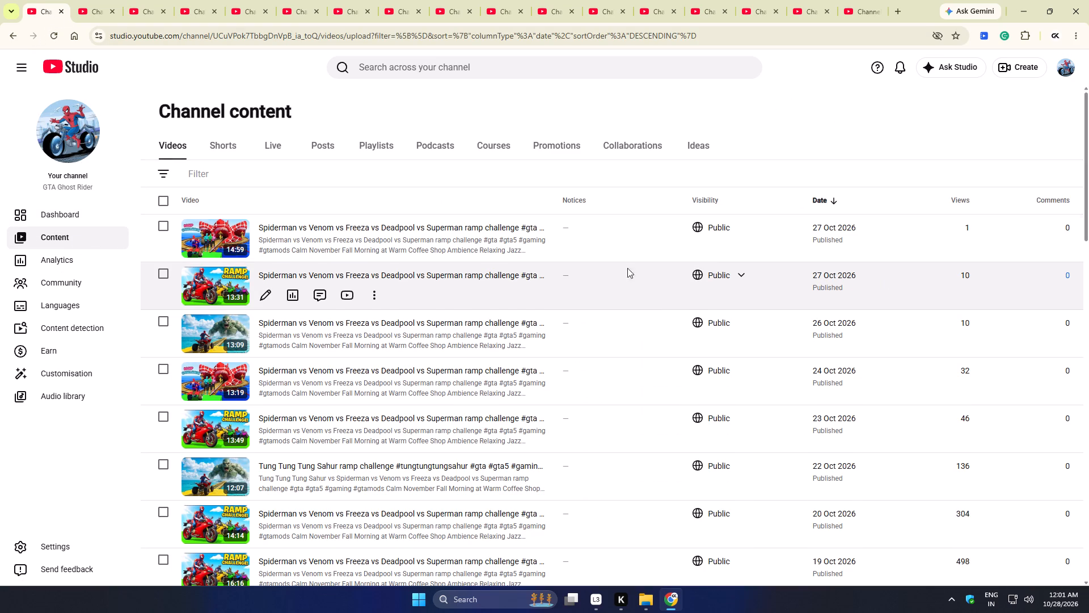
{"action": "left_click", "coordinate": [220, 145]}
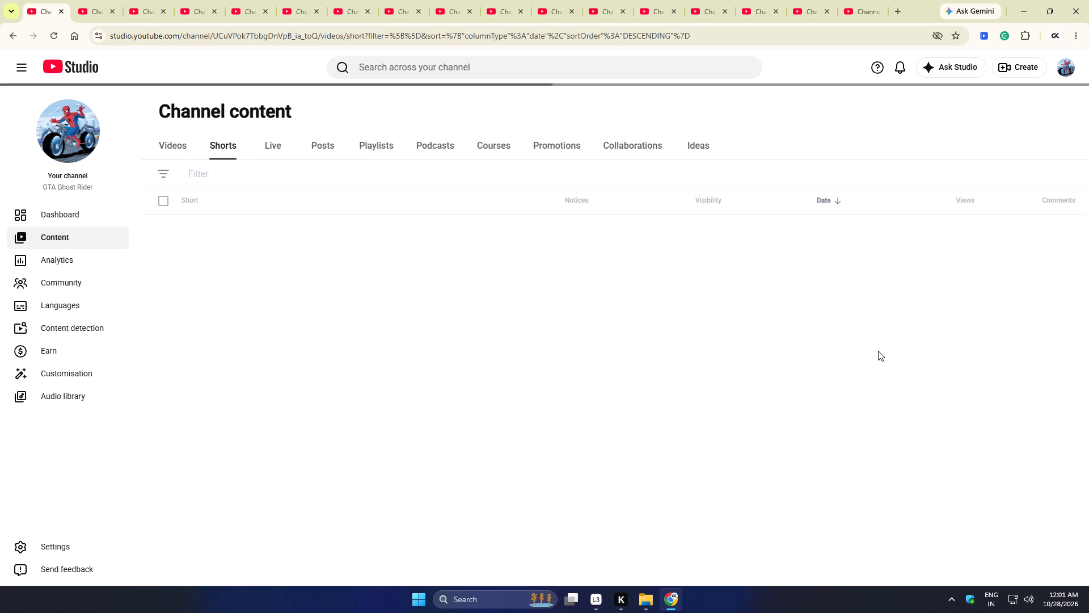
{"action": "scroll", "coordinate": [928, 440], "scroll_direction": "down", "scroll_amount": 4}
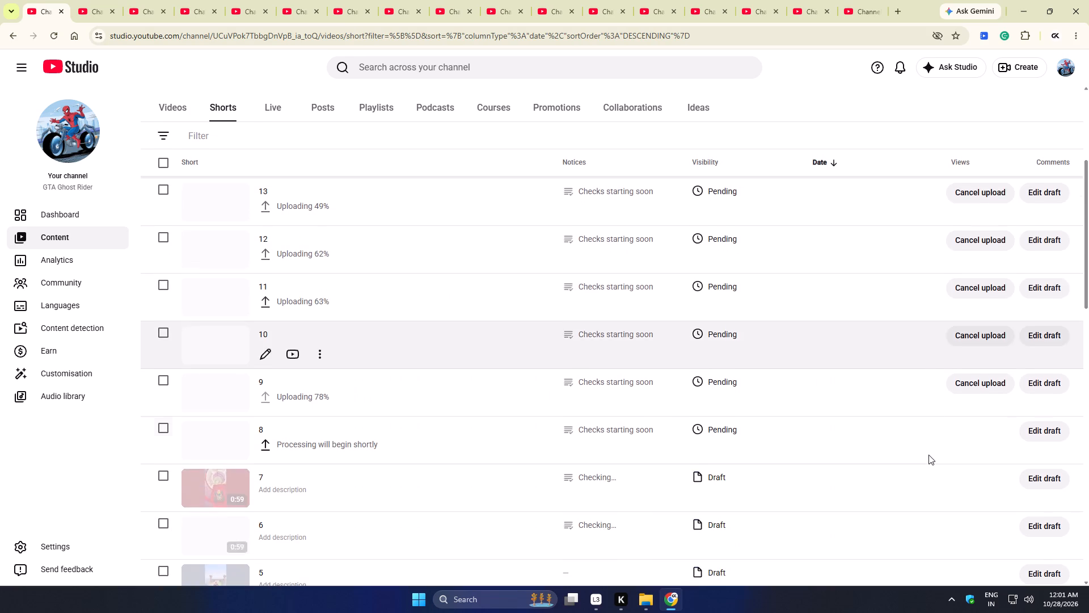
{"action": "scroll", "coordinate": [928, 455], "scroll_direction": "down", "scroll_amount": 6}
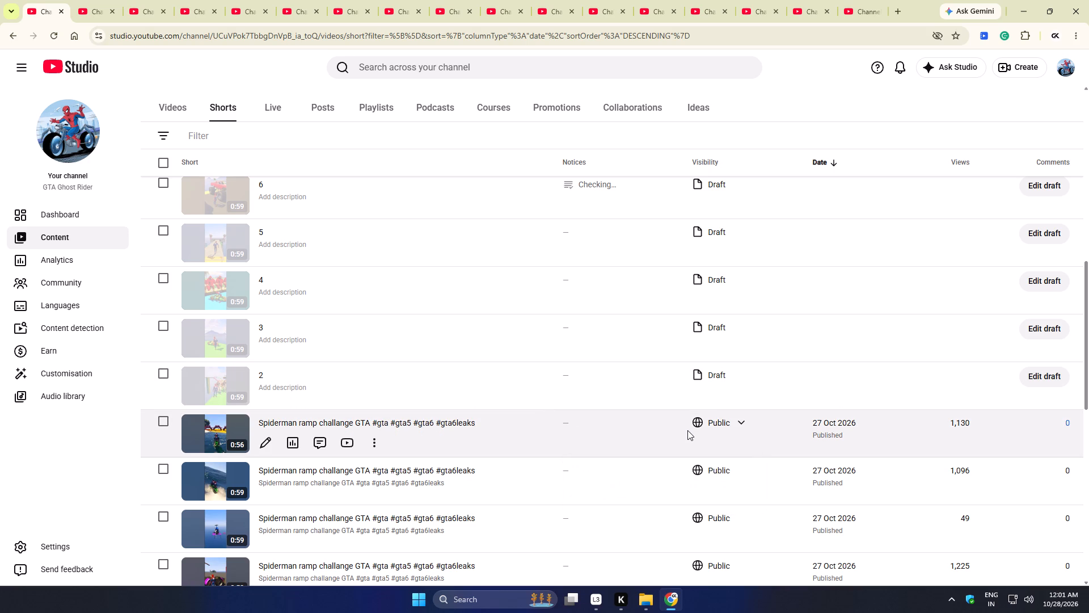
{"action": "scroll", "coordinate": [664, 439], "scroll_direction": "up", "scroll_amount": 4}
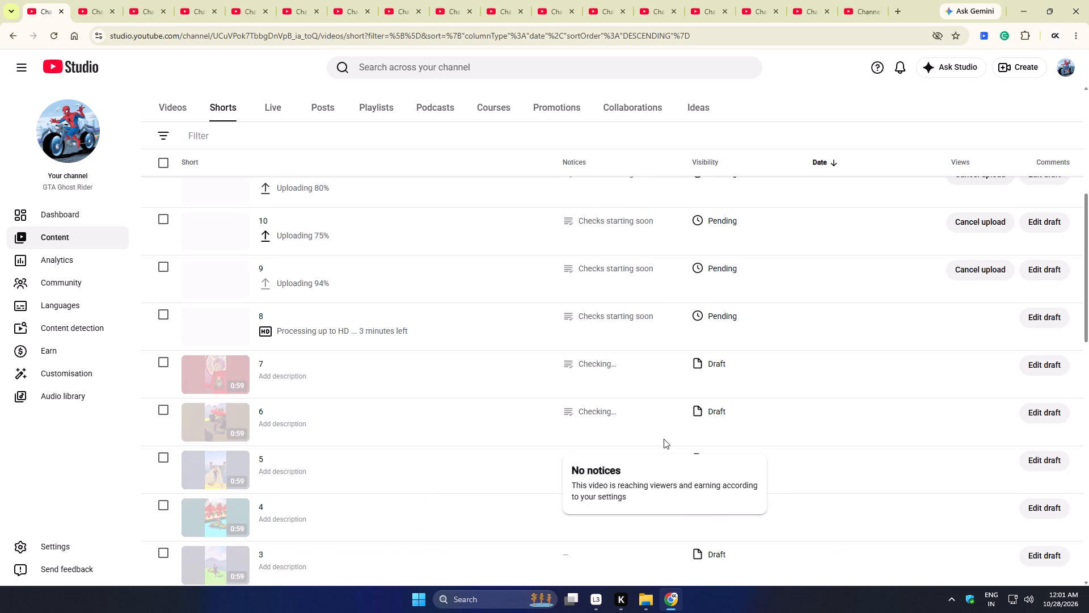
{"action": "scroll", "coordinate": [697, 425], "scroll_direction": "up", "scroll_amount": 12}
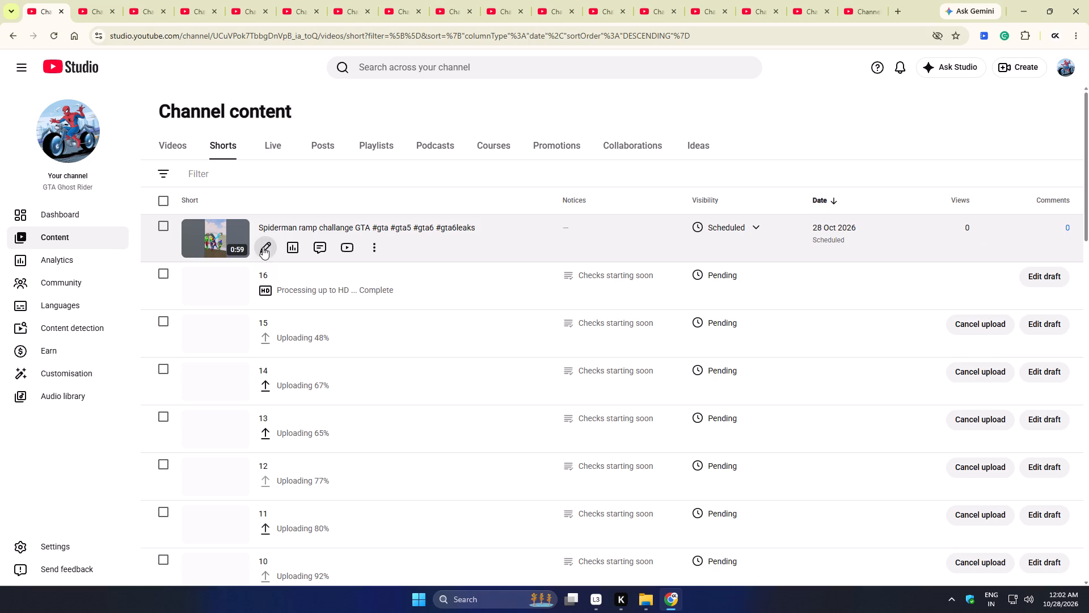
Open the details page of the scheduled video 1 and review its title, description, audience and visibility settings.
{"action": "left_click", "coordinate": [263, 247]}
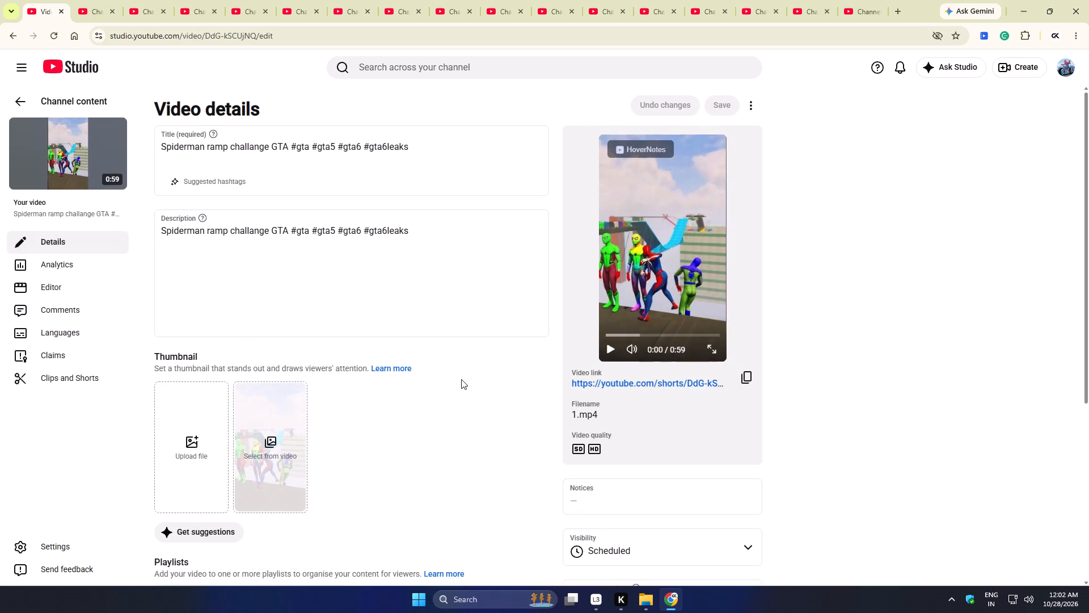
{"action": "scroll", "coordinate": [474, 379], "scroll_direction": "down", "scroll_amount": 7}
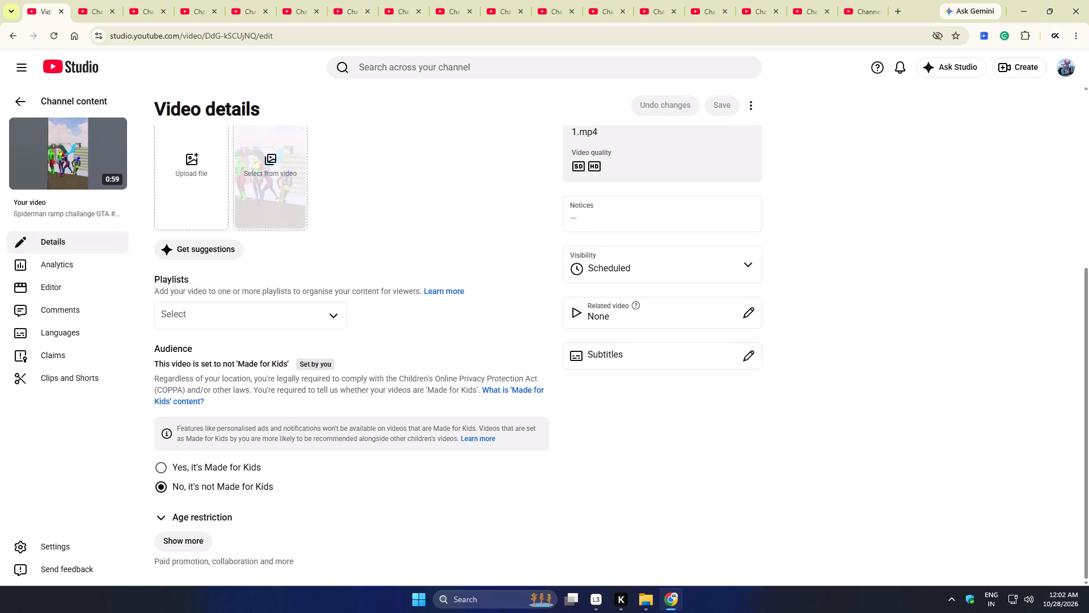
{"action": "scroll", "coordinate": [426, 351], "scroll_direction": "up", "scroll_amount": 12}
{"action": "scroll", "coordinate": [434, 349], "scroll_direction": "down", "scroll_amount": 5}
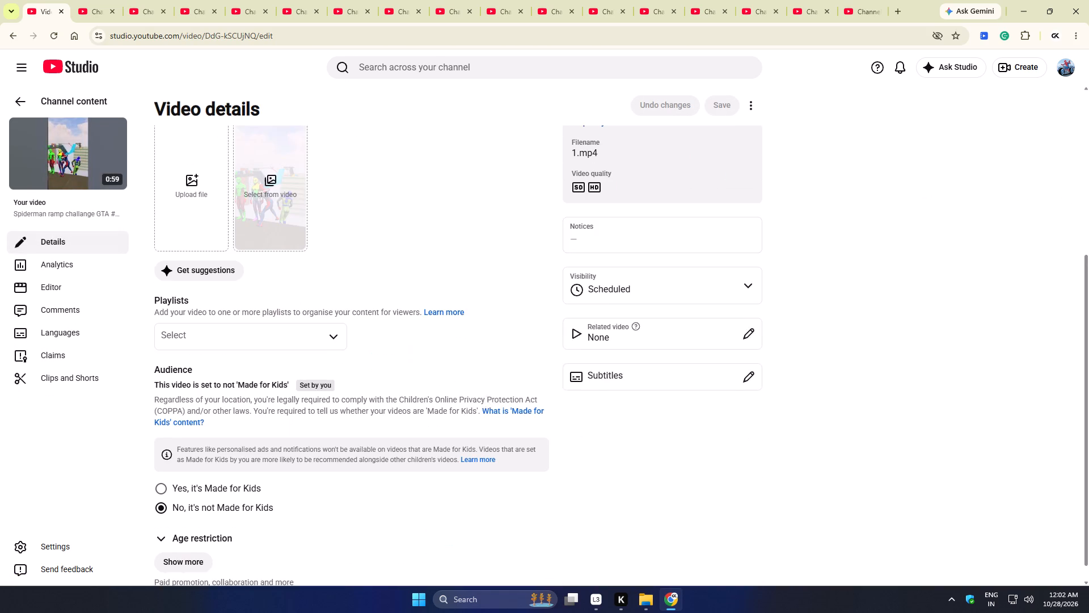
{"action": "scroll", "coordinate": [479, 388], "scroll_direction": "down", "scroll_amount": 8}
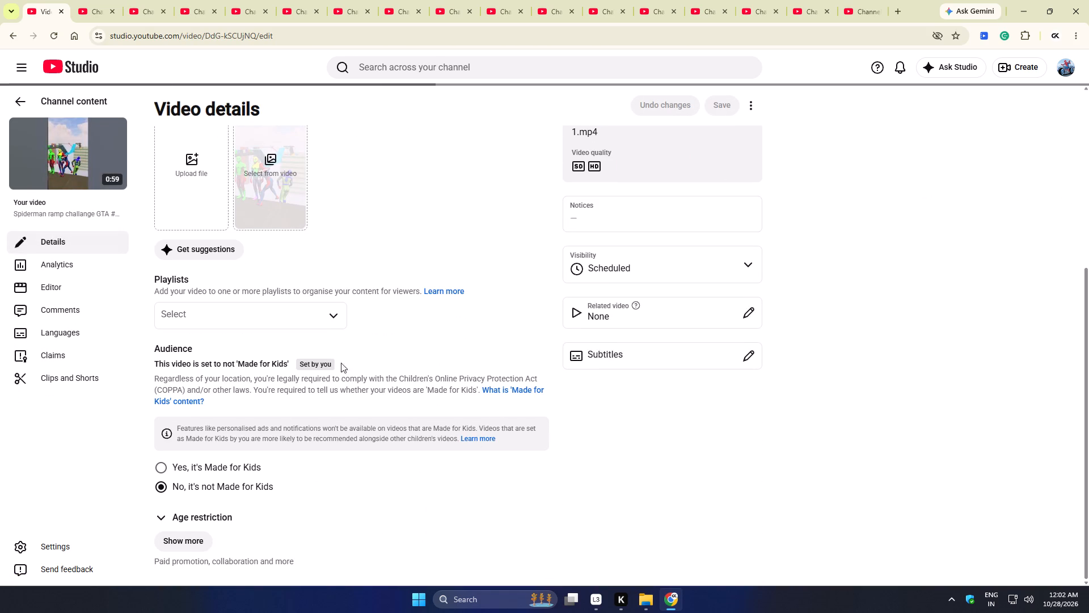
{"action": "scroll", "coordinate": [441, 350], "scroll_direction": "down", "scroll_amount": 5}
{"action": "scroll", "coordinate": [443, 356], "scroll_direction": "up", "scroll_amount": 4}
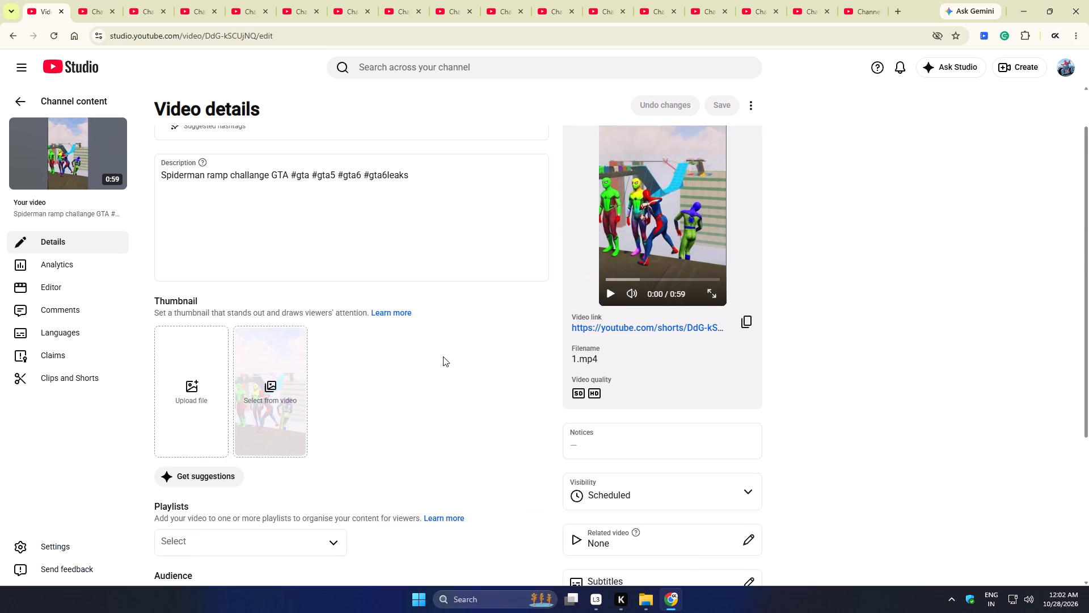
{"action": "scroll", "coordinate": [443, 356], "scroll_direction": "up", "scroll_amount": 9}
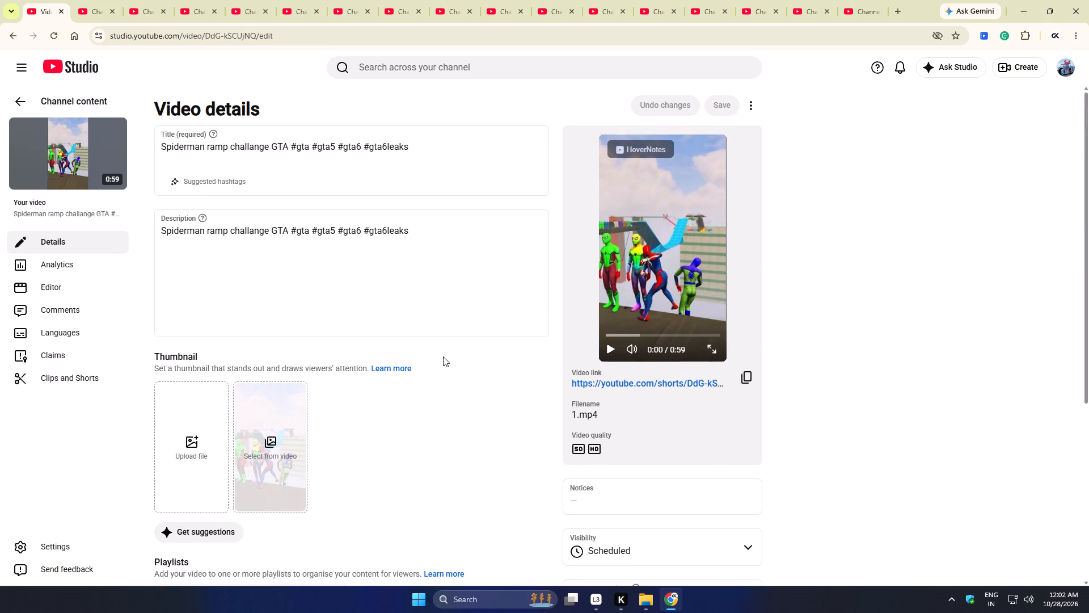
{"action": "scroll", "coordinate": [753, 439], "scroll_direction": "down", "scroll_amount": 11}
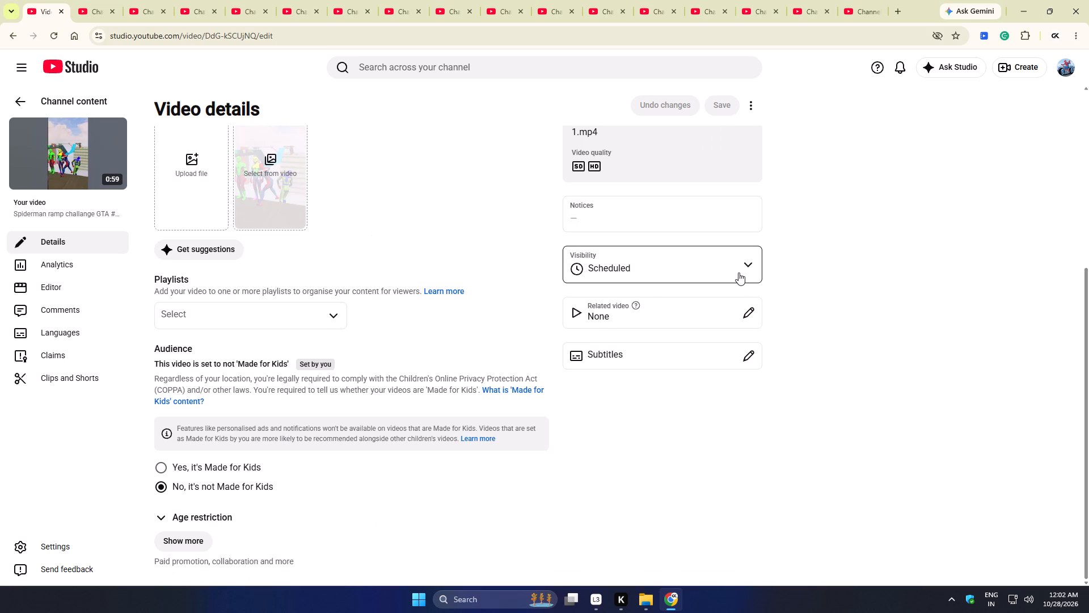
Inspect the scheduled date and time options in video 1's visibility settings.
{"action": "left_click", "coordinate": [738, 272]}
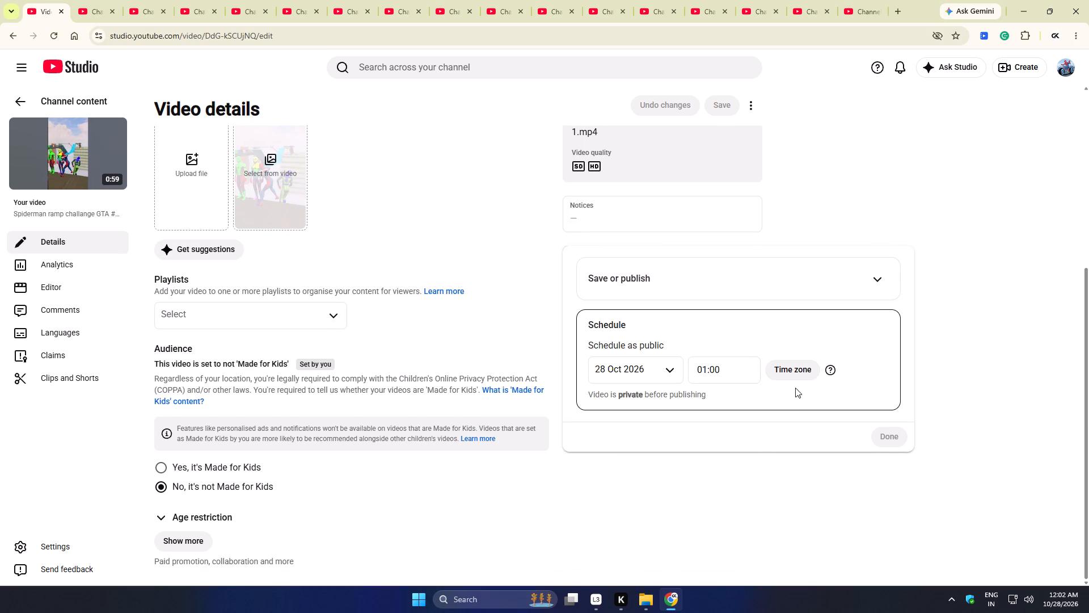
{"action": "left_click", "coordinate": [742, 372]}
{"action": "left_click", "coordinate": [747, 389]}
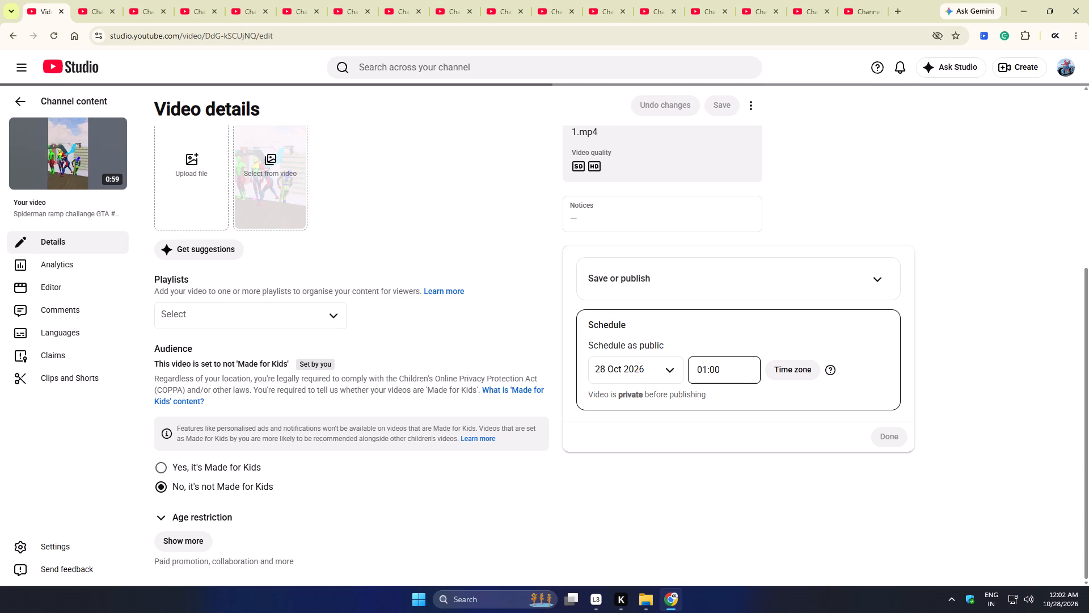
{"action": "left_click", "coordinate": [740, 371]}
{"action": "left_click", "coordinate": [741, 394]}
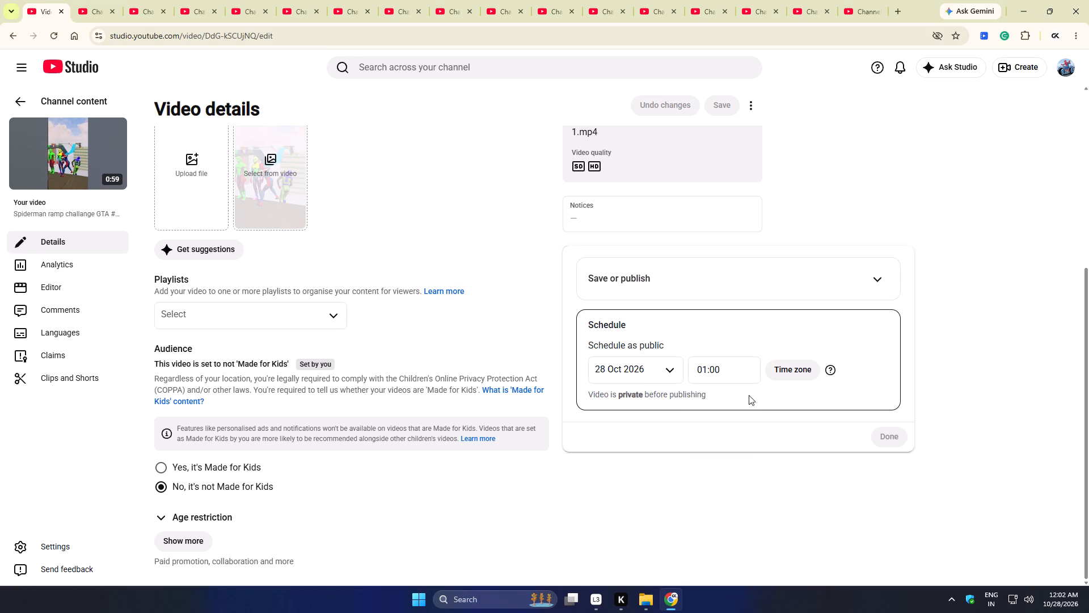
{"action": "left_click", "coordinate": [948, 448]}
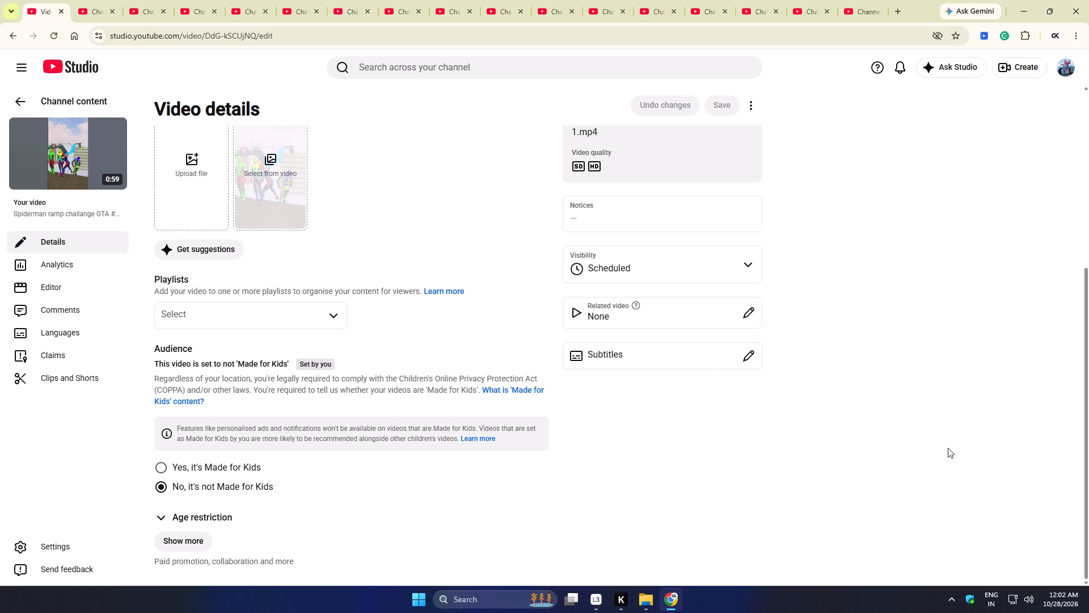
{"action": "left_click", "coordinate": [718, 279]}
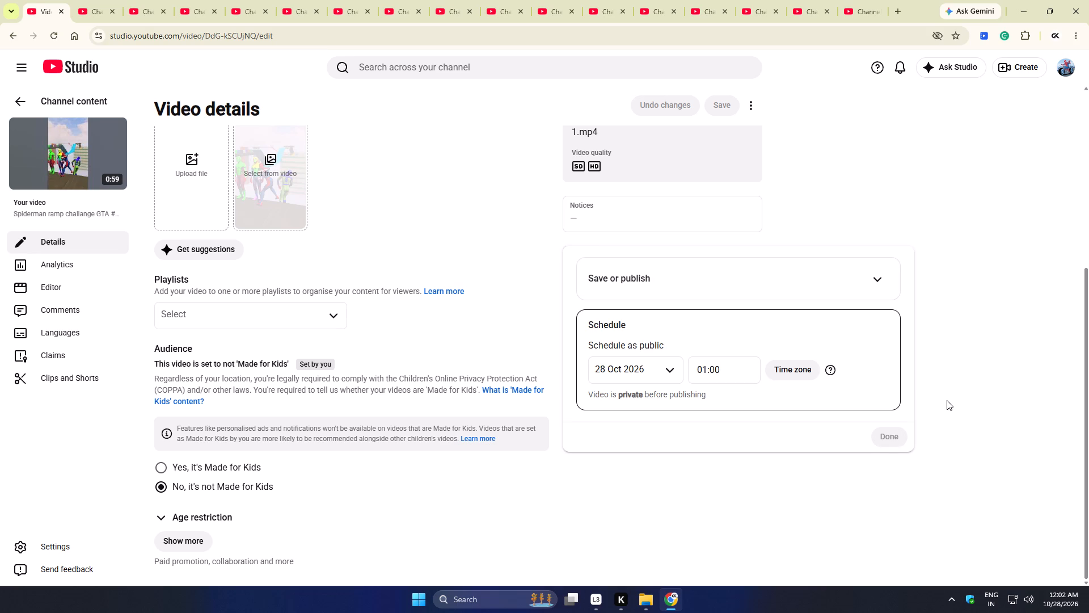
{"action": "left_click", "coordinate": [951, 402]}
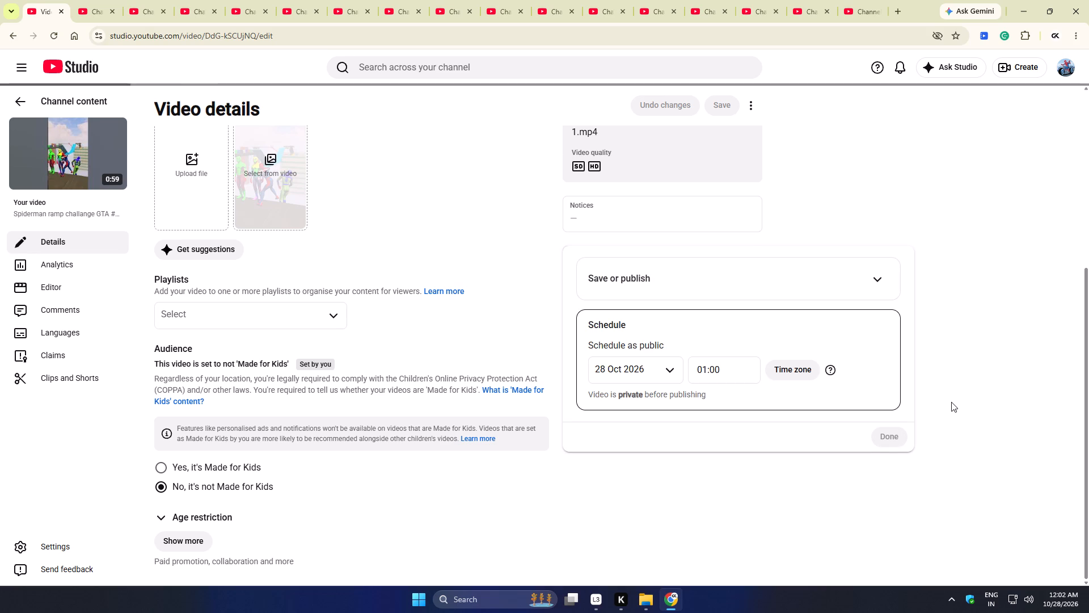
{"action": "scroll", "coordinate": [375, 292], "scroll_direction": "up", "scroll_amount": 15}
{"action": "scroll", "coordinate": [157, 245], "scroll_direction": "up", "scroll_amount": 7}
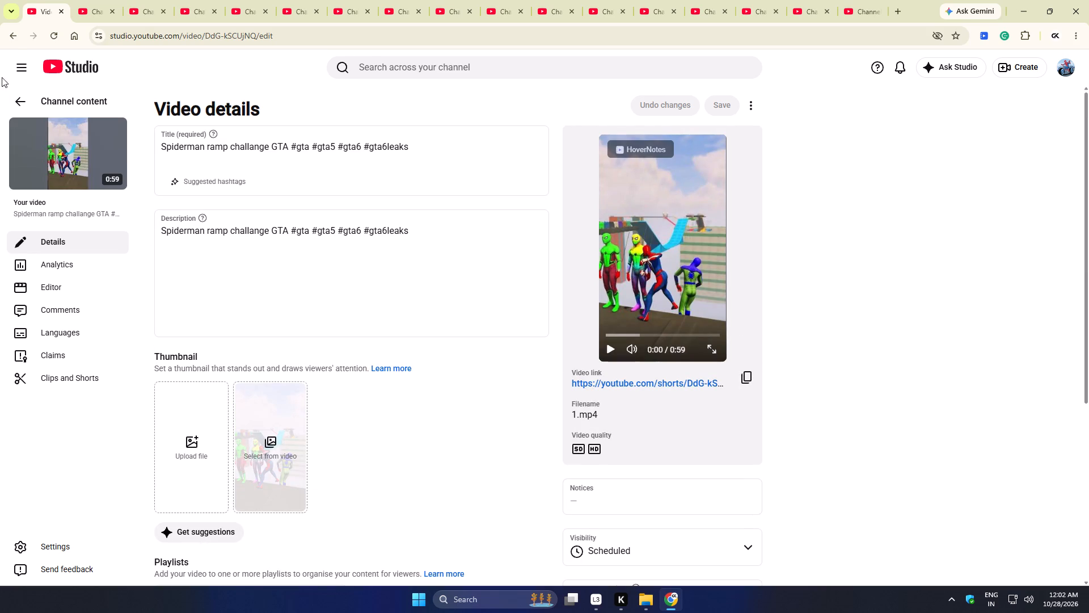
Leave video 1's details page and close its browser tab, bringing up video 2's upload tab.
{"action": "left_click", "coordinate": [12, 40]}
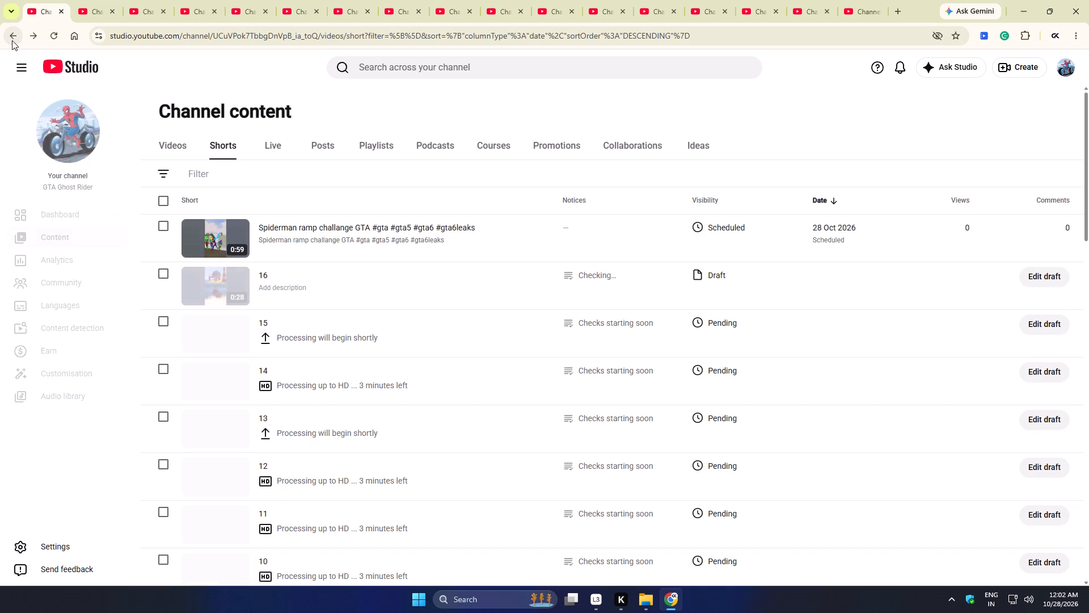
{"action": "left_click", "coordinate": [12, 40]}
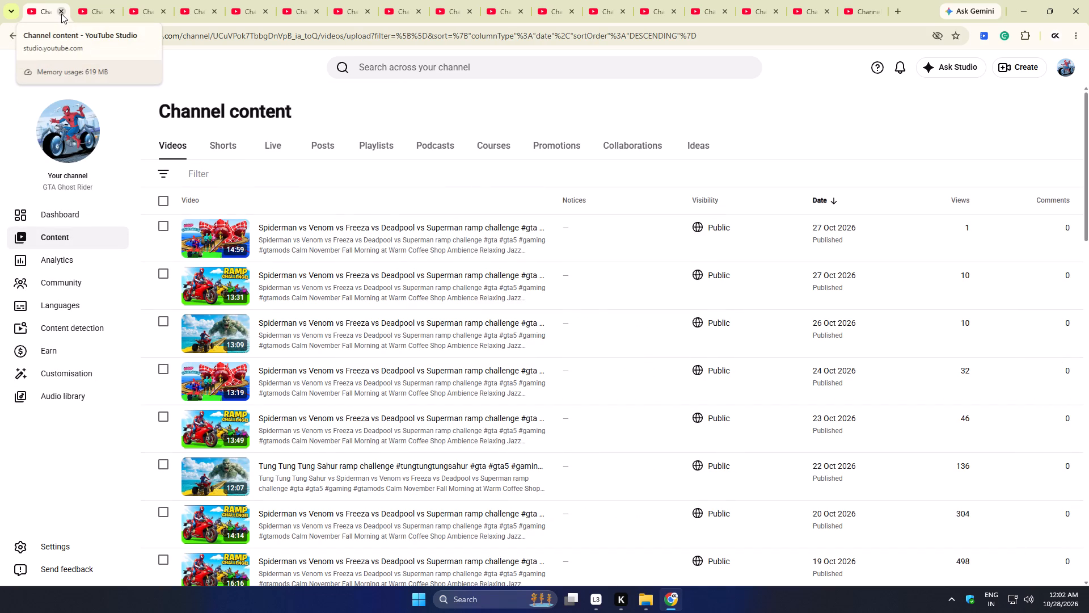
{"action": "left_click", "coordinate": [87, 10]}
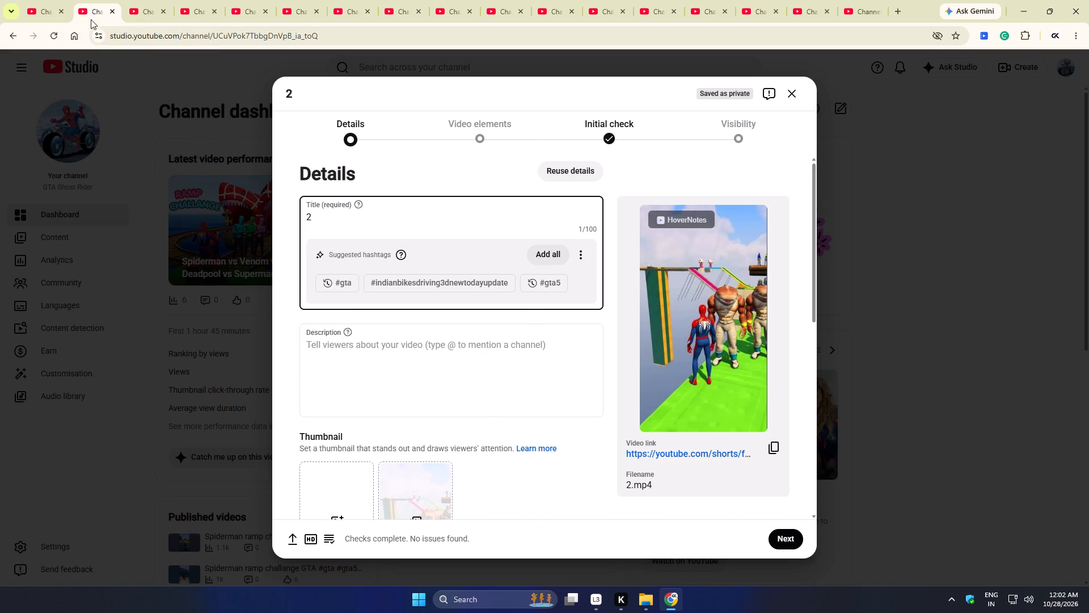
{"action": "left_click", "coordinate": [38, 11]}
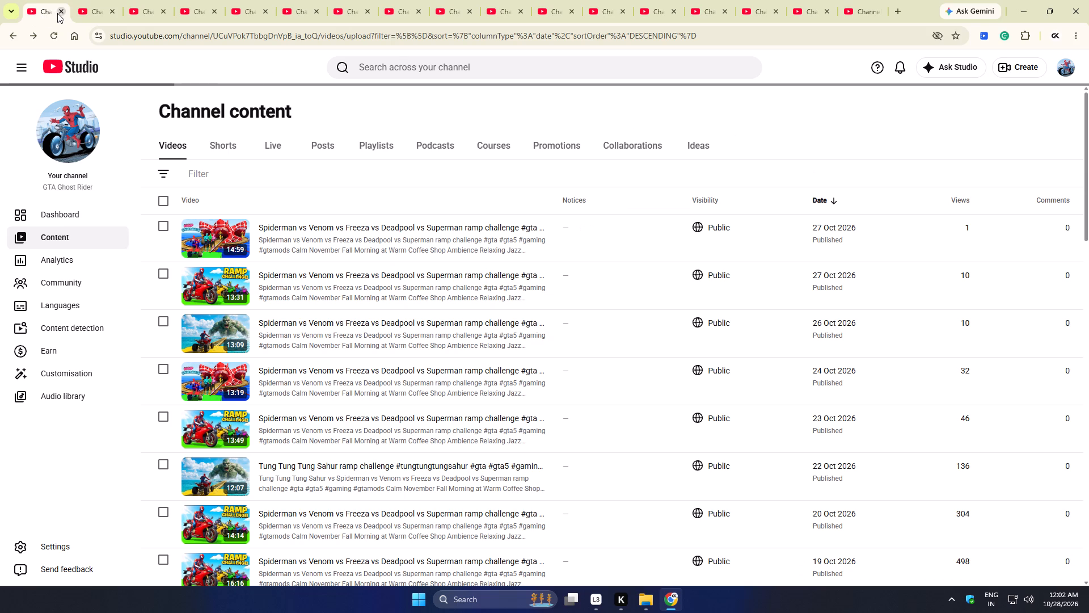
{"action": "left_click", "coordinate": [60, 13]}
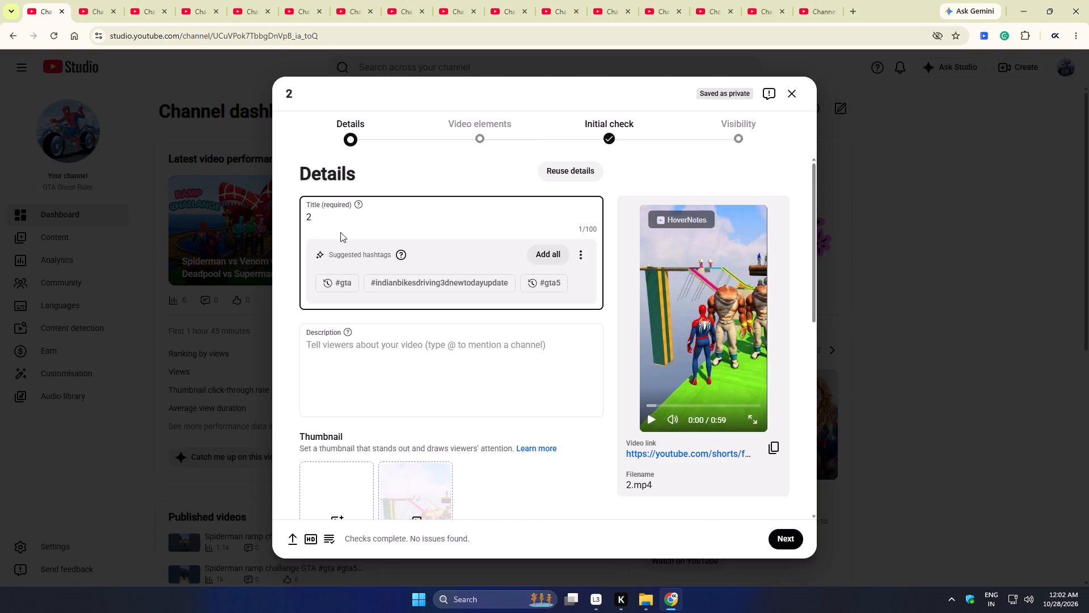
Set video 2's title and description both to "Spiderman ramp challange GTA #gta #gta5 #gta6 #gta6leaks".
{"action": "left_click_drag", "start_coordinate": [328, 214], "coordinate": [290, 217]}
{"action": "key", "text": "ctrl+v"}
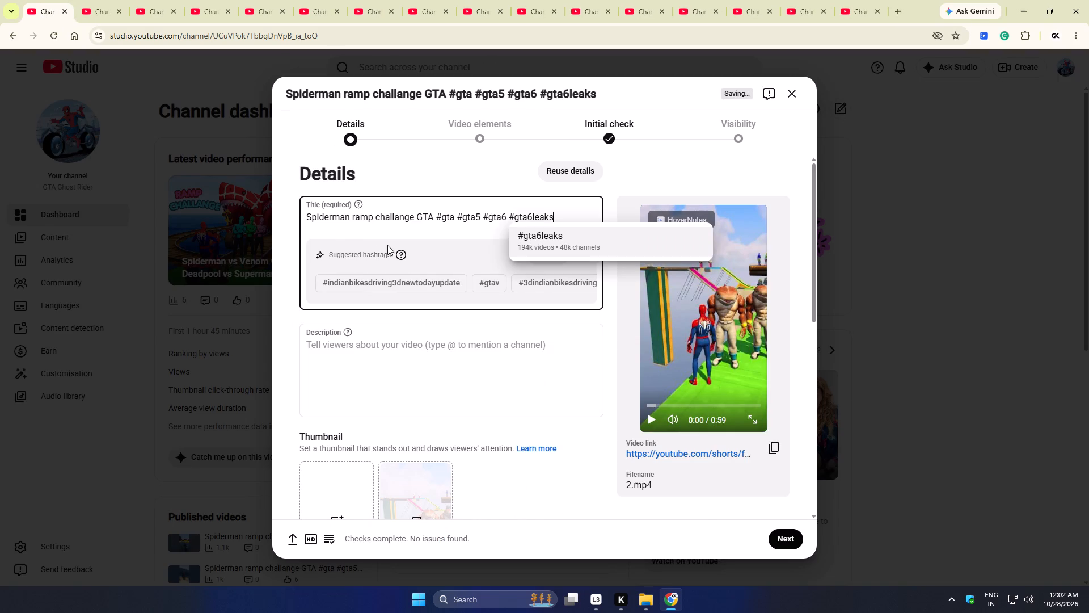
{"action": "left_click", "coordinate": [528, 242]}
{"action": "left_click", "coordinate": [506, 347]}
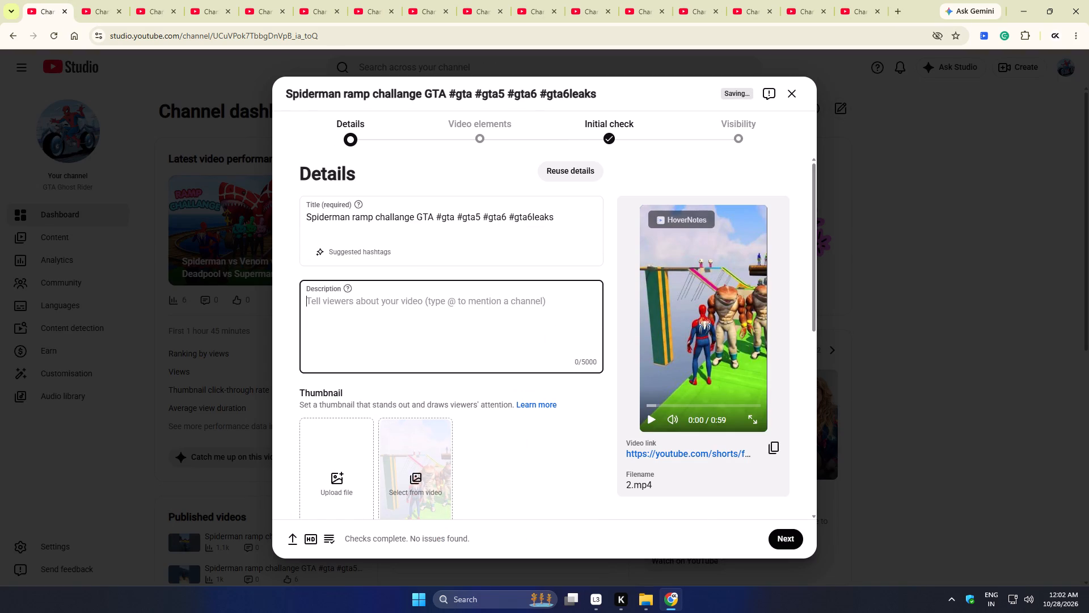
{"action": "key", "text": "ctrl+v"}
{"action": "left_click", "coordinate": [545, 326]}
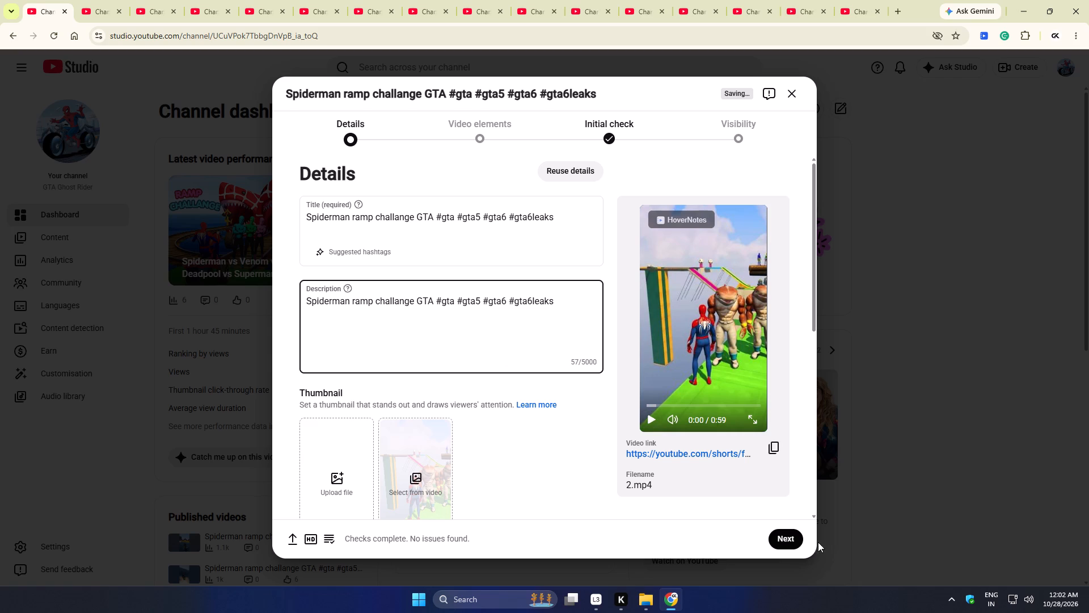
Schedule video 2 to go public on 28 Oct 2026 at 02:00 and close its browser tab.
{"action": "left_click", "coordinate": [789, 541]}
{"action": "left_click", "coordinate": [789, 541]}
{"action": "left_click", "coordinate": [789, 541]}
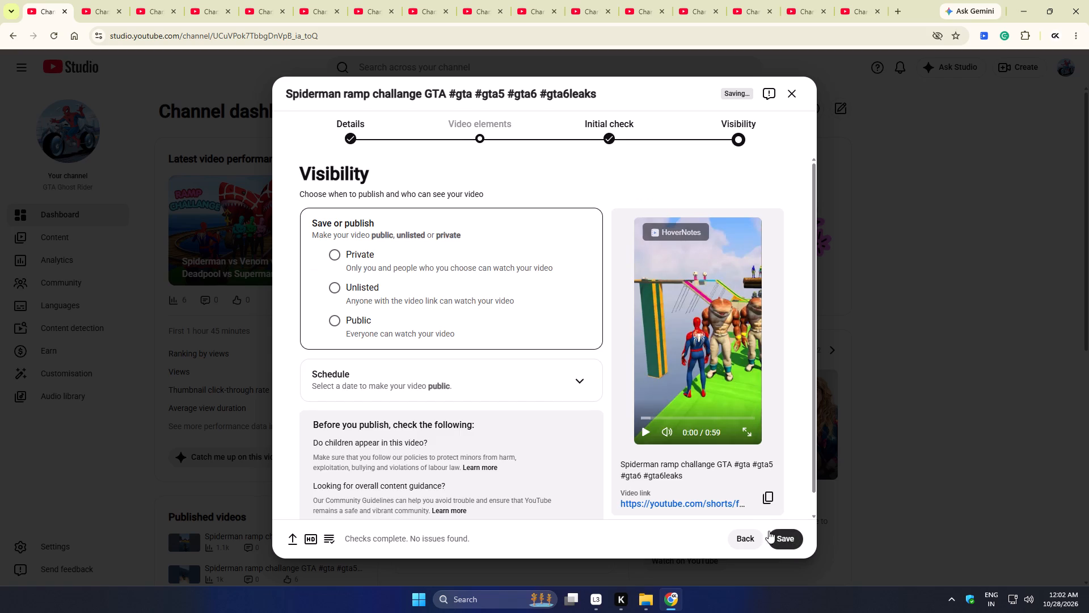
{"action": "left_click", "coordinate": [333, 319]}
{"action": "left_click", "coordinate": [506, 379]}
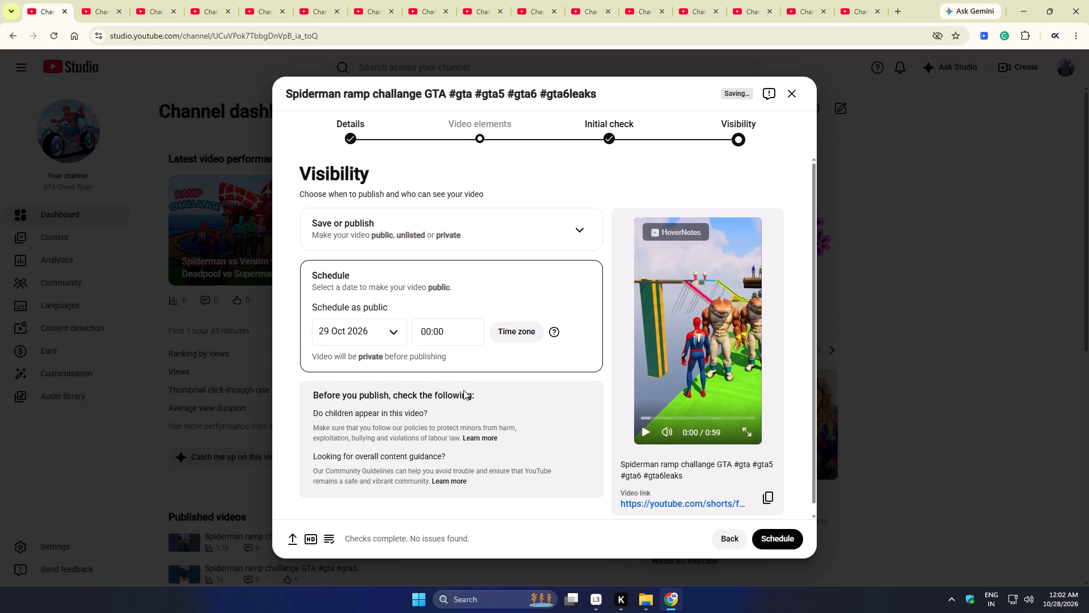
{"action": "left_click", "coordinate": [394, 330]}
{"action": "left_click", "coordinate": [368, 456]}
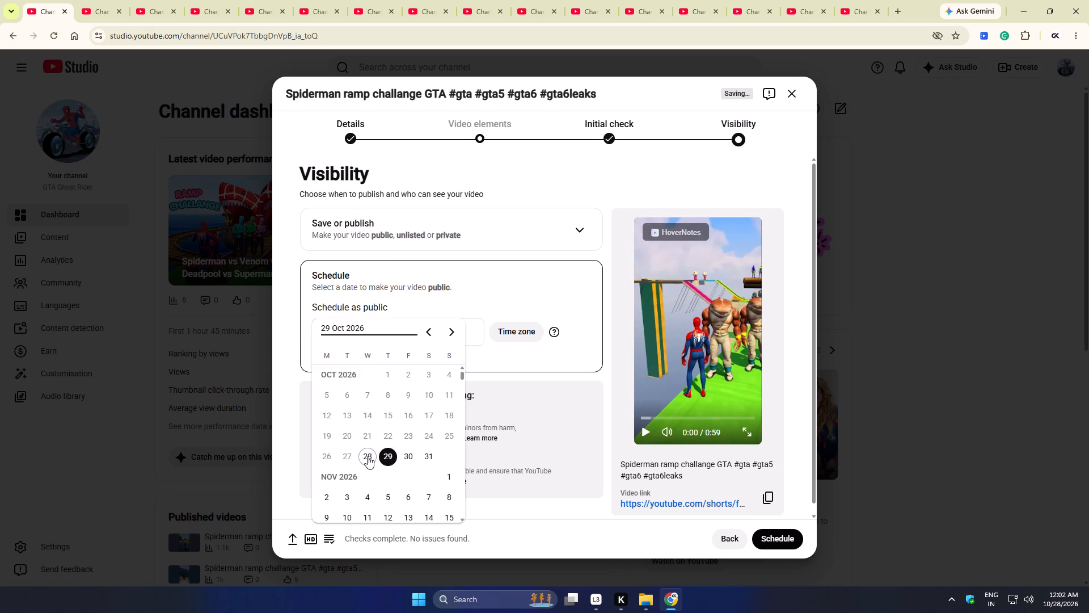
{"action": "left_click", "coordinate": [430, 334]}
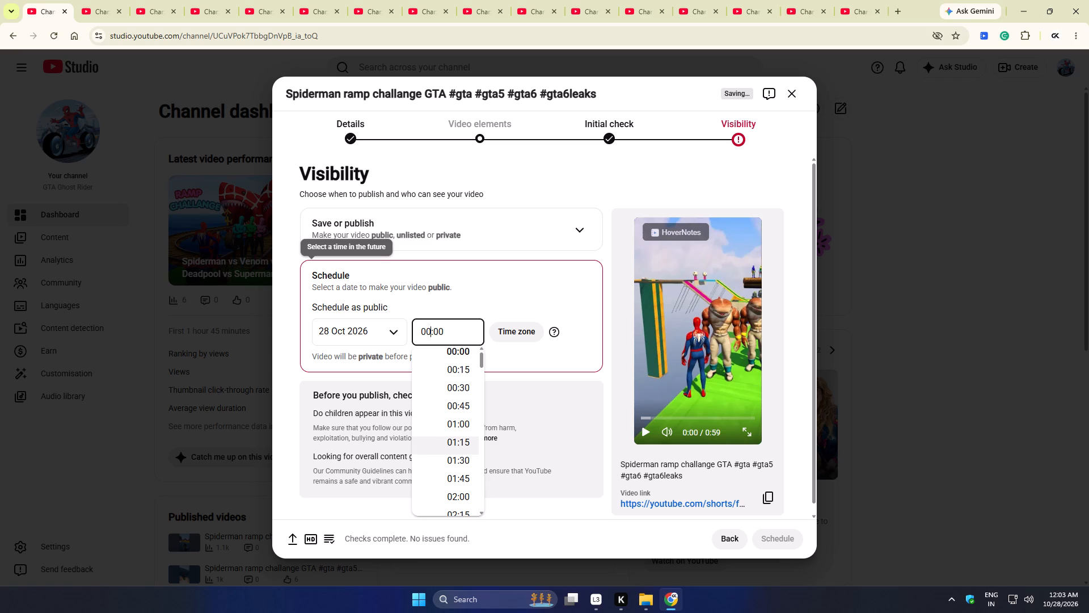
{"action": "left_click", "coordinate": [459, 501]}
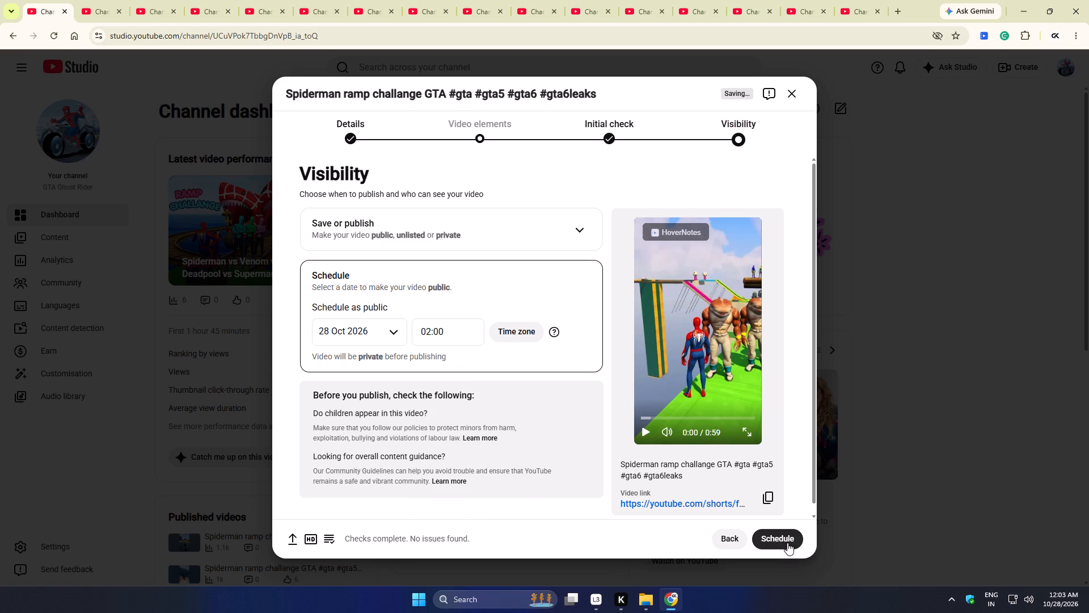
{"action": "left_click", "coordinate": [787, 541]}
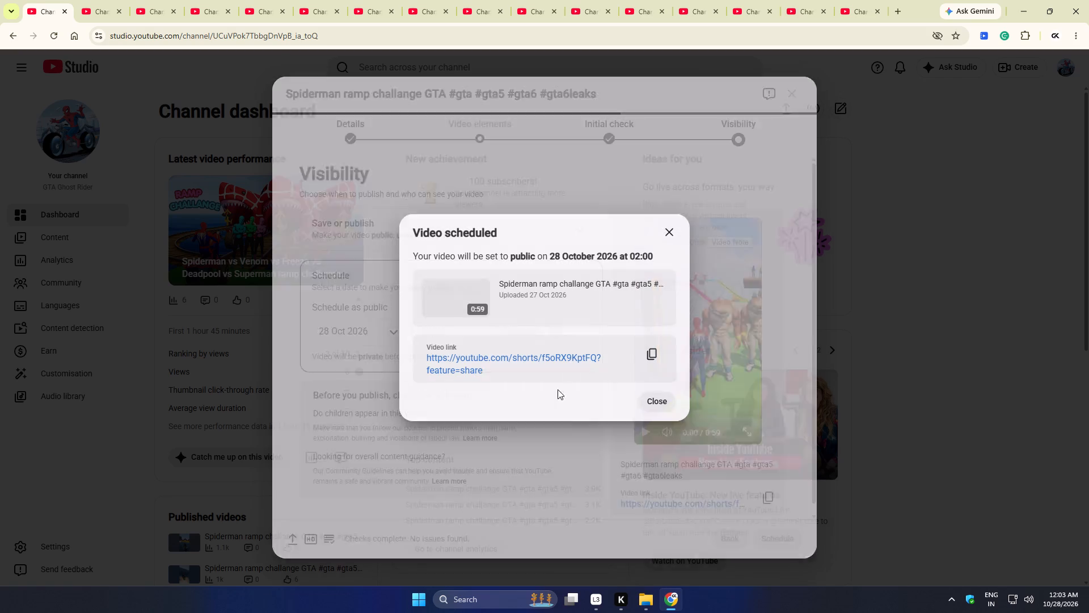
{"action": "left_click", "coordinate": [656, 399]}
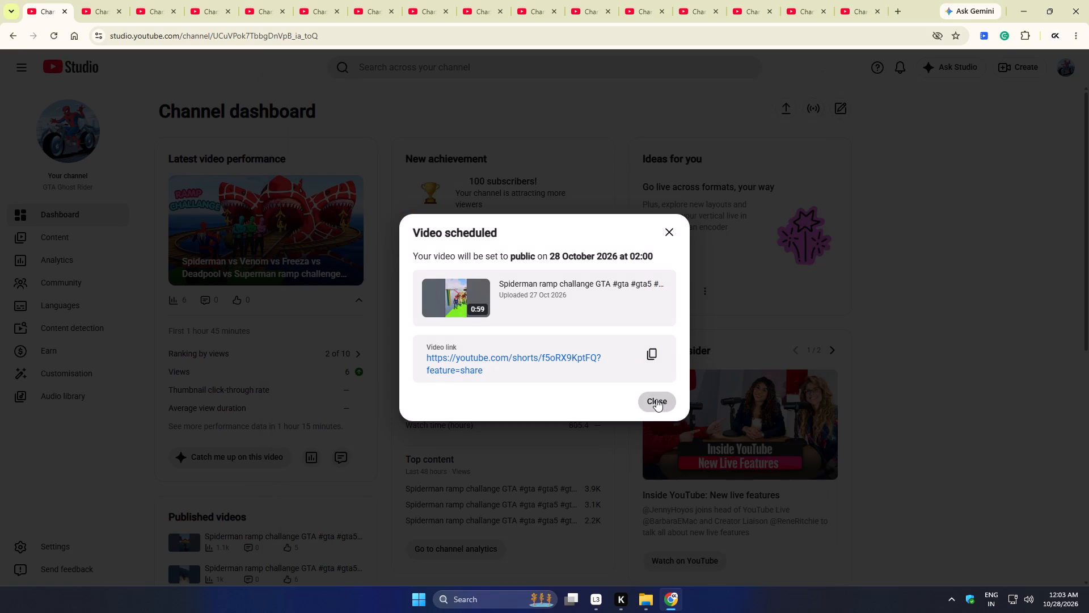
{"action": "left_click", "coordinate": [64, 12]}
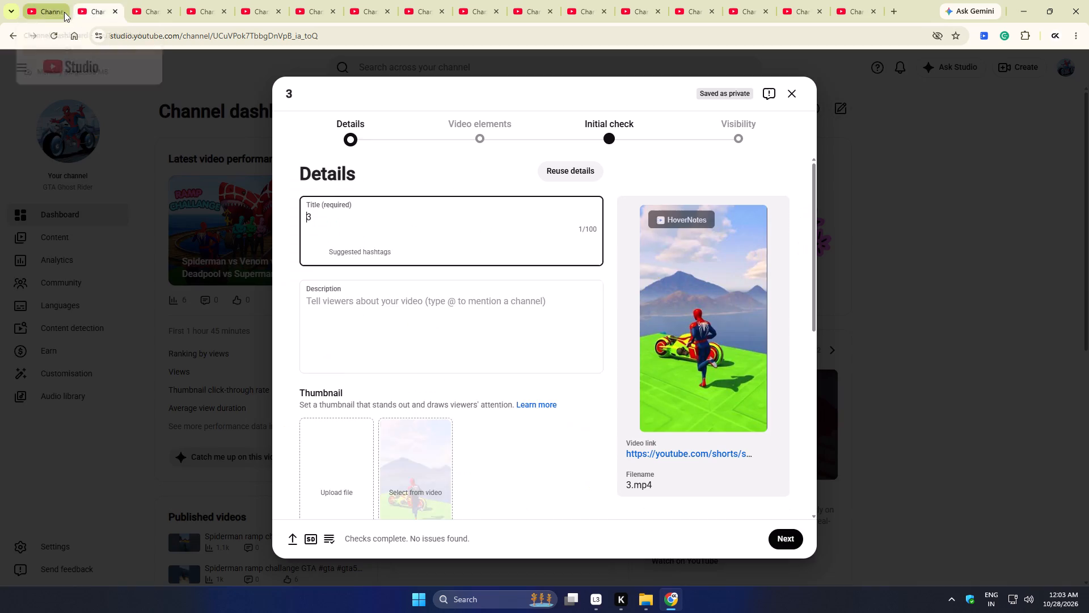
Replace video 3's title with "Spiderman ramp challange GTA #gta #gta5 #gta6 #gta6leaks" and enter the same text as its description.
{"action": "left_click_drag", "start_coordinate": [339, 220], "coordinate": [297, 225]}
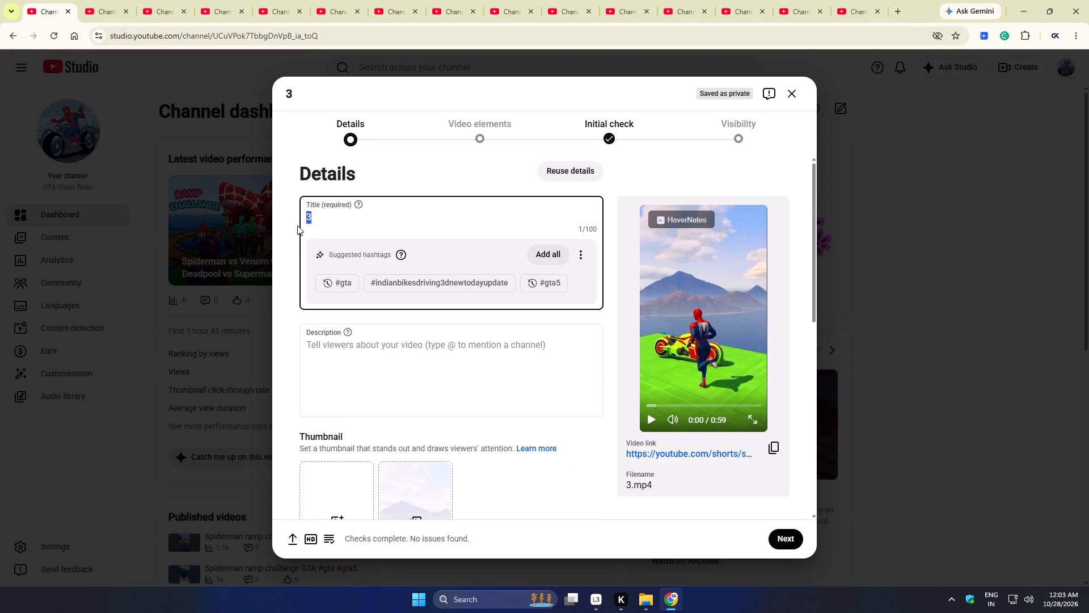
{"action": "key", "text": "ctrl+v"}
{"action": "left_click", "coordinate": [566, 237]}
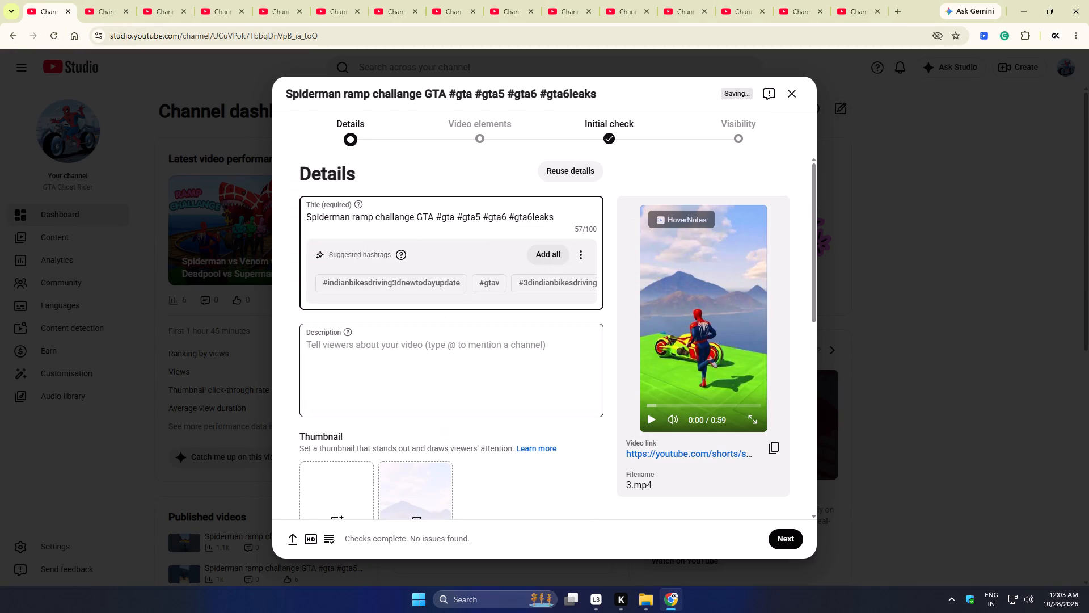
{"action": "left_click", "coordinate": [391, 353]}
{"action": "key", "text": "ctrl+v"}
{"action": "left_click", "coordinate": [554, 329]}
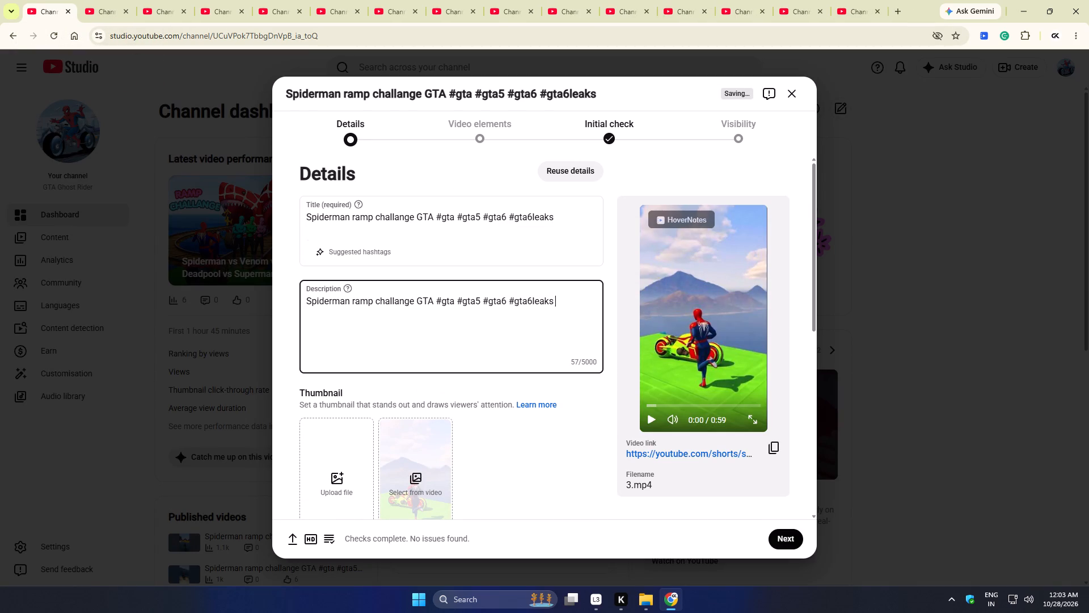
Schedule video 3 to go public on 28 Oct 2026 at 03:00 and close its browser tab.
{"action": "left_click", "coordinate": [786, 530]}
{"action": "left_click", "coordinate": [786, 530]}
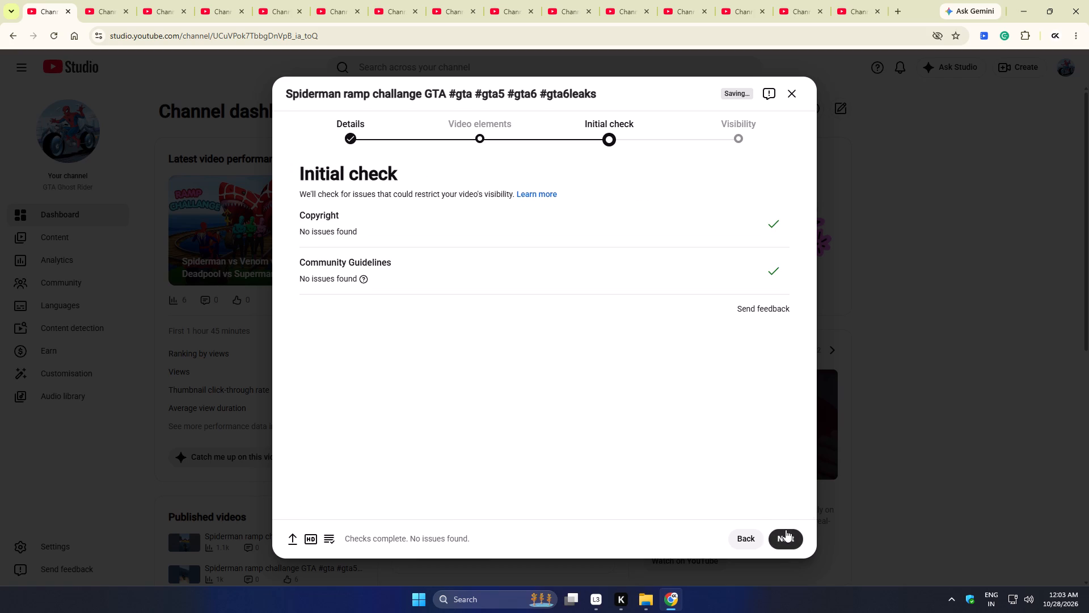
{"action": "left_click", "coordinate": [786, 530]}
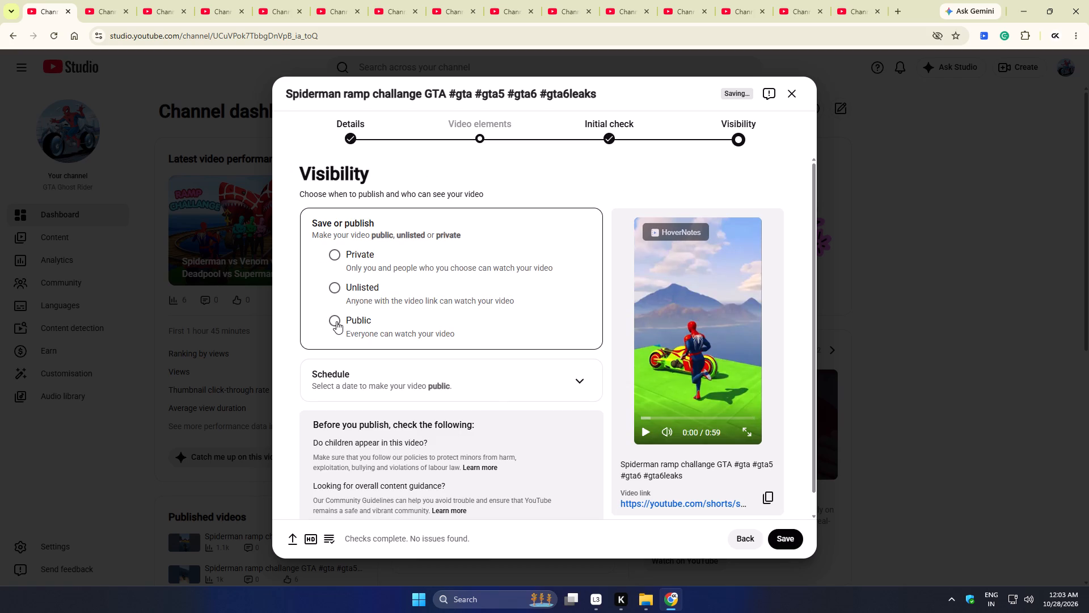
{"action": "left_click", "coordinate": [336, 321]}
{"action": "left_click", "coordinate": [547, 378]}
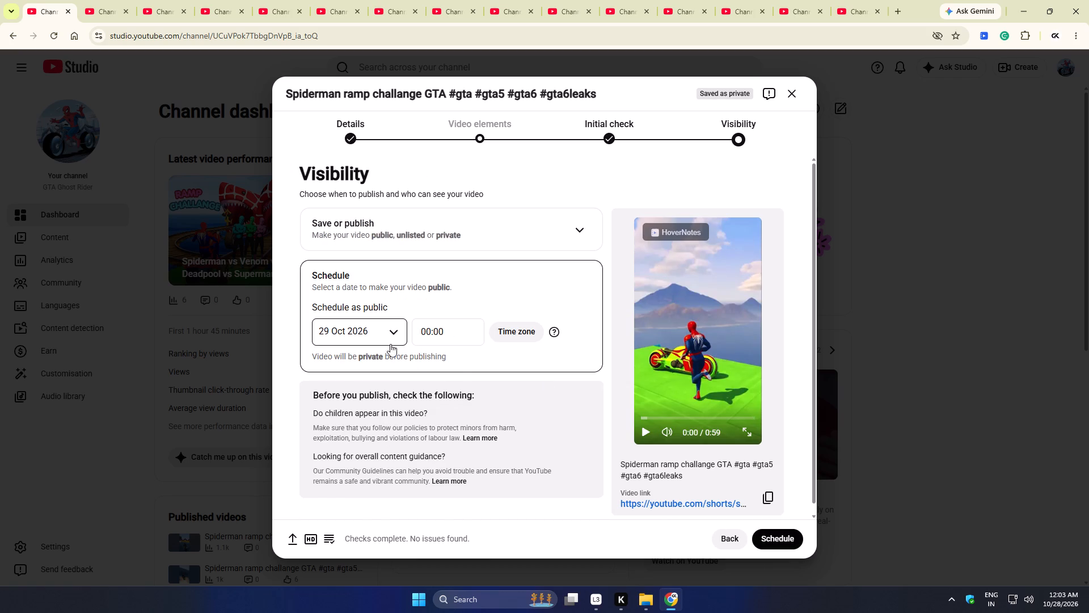
{"action": "left_click", "coordinate": [387, 336]}
{"action": "left_click", "coordinate": [372, 459]}
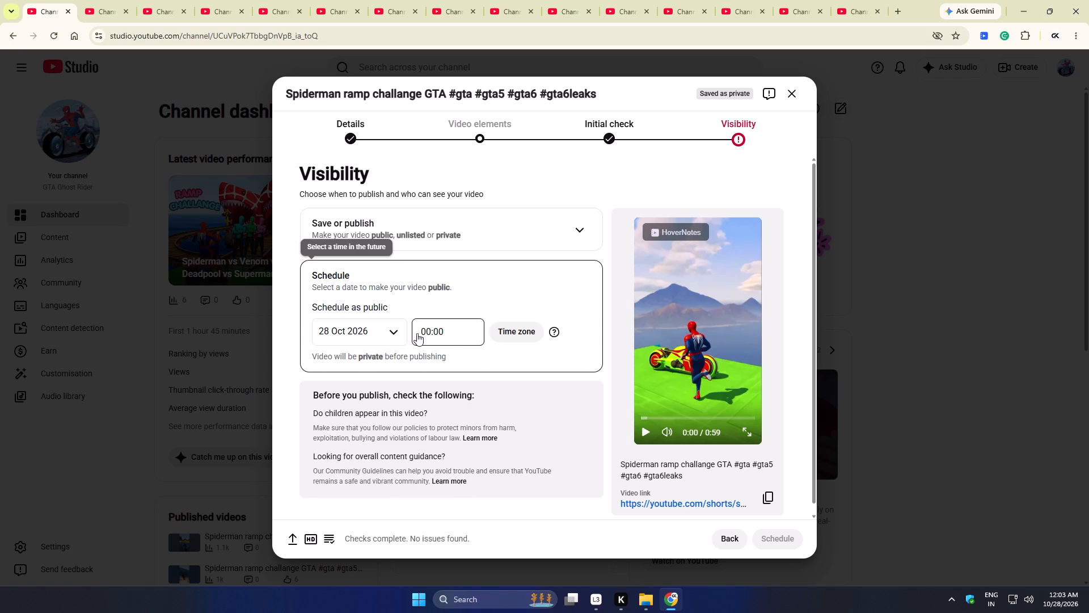
{"action": "left_click", "coordinate": [438, 331]}
{"action": "scroll", "coordinate": [469, 485], "scroll_direction": "down", "scroll_amount": 1}
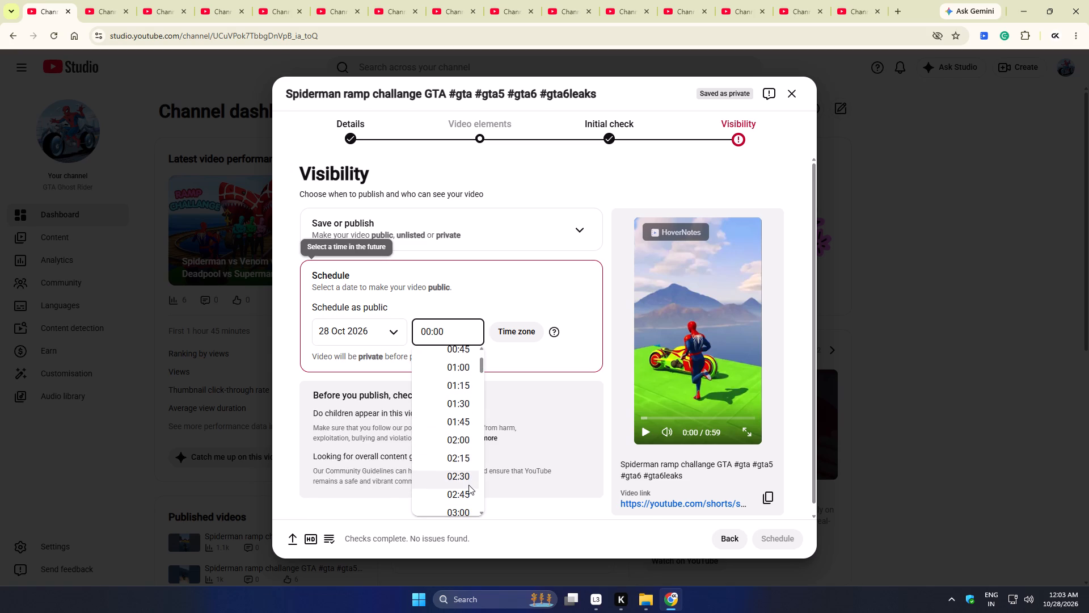
{"action": "left_click", "coordinate": [463, 509]}
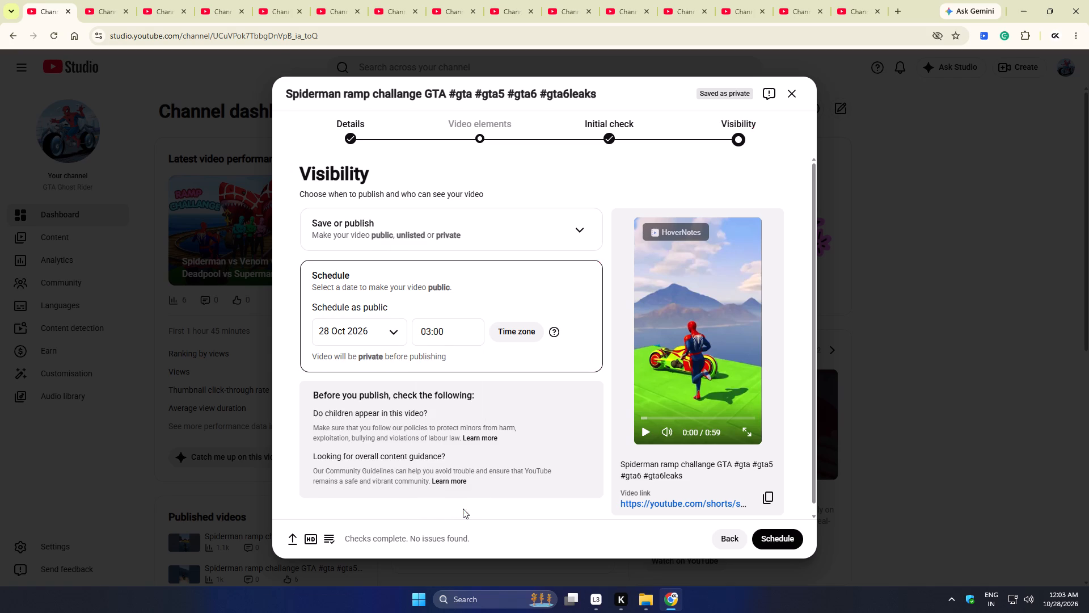
{"action": "left_click", "coordinate": [777, 536]}
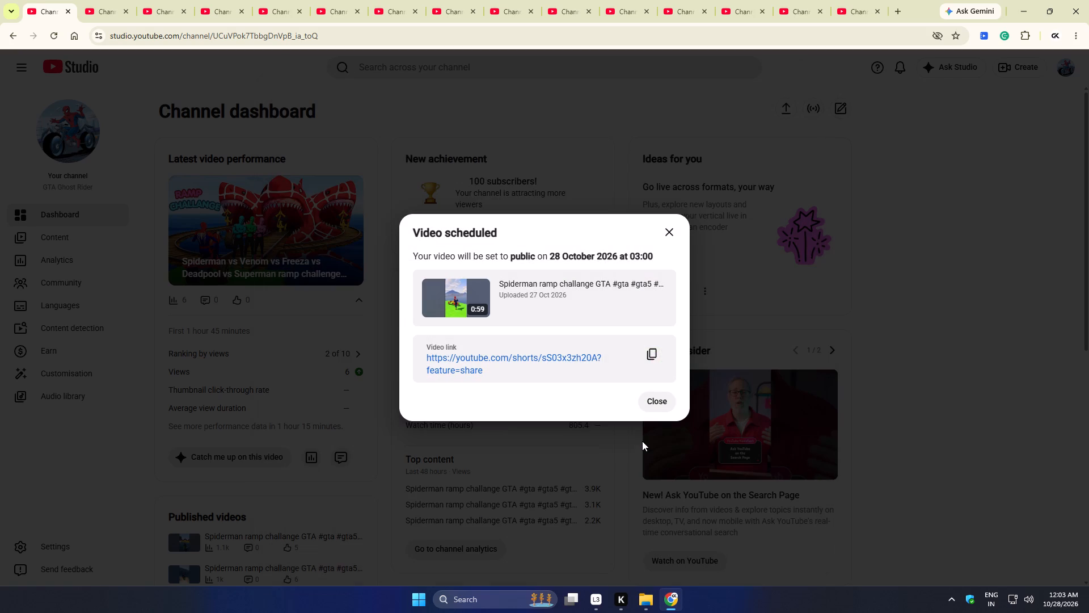
{"action": "left_click", "coordinate": [656, 405]}
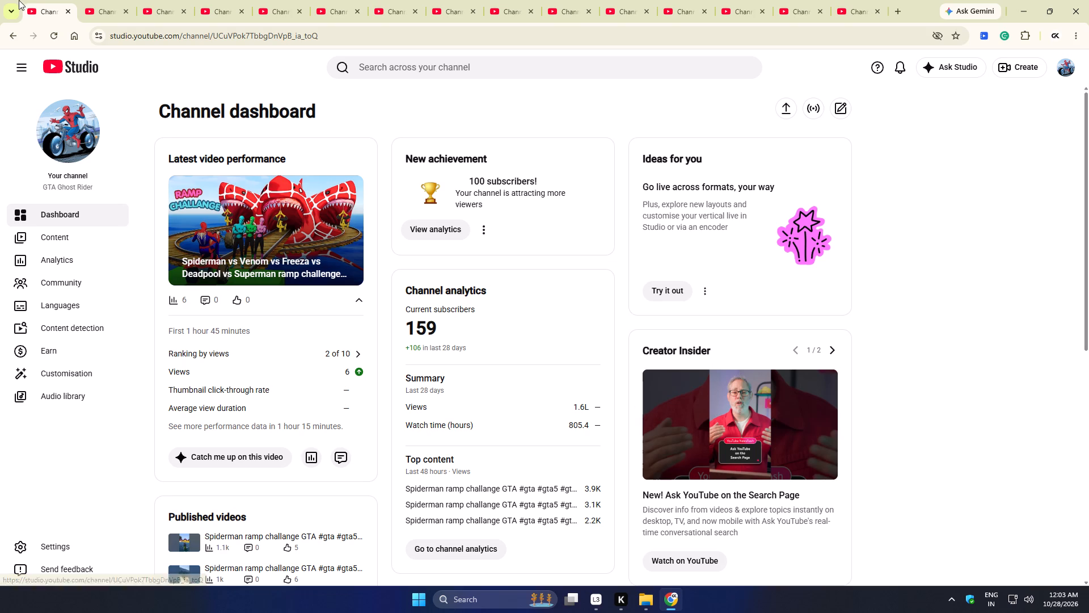
{"action": "left_click", "coordinate": [71, 12]}
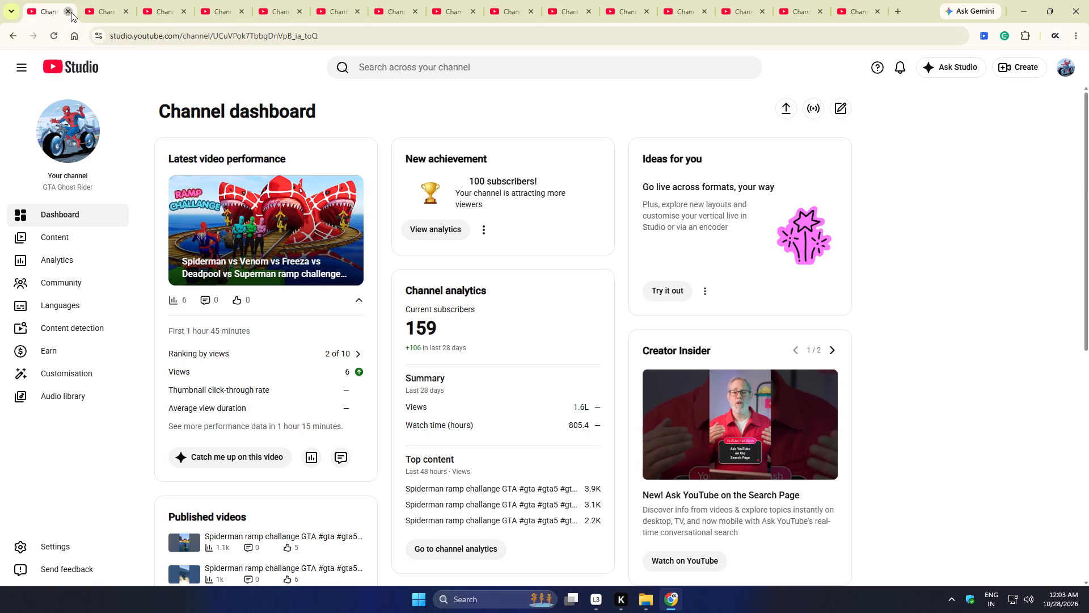
Fill in video 4's title and description, both as "Spiderman ramp challange GTA #gta #gta5 #gta6 #gta6leaks".
{"action": "left_click_drag", "start_coordinate": [318, 213], "coordinate": [298, 220]}
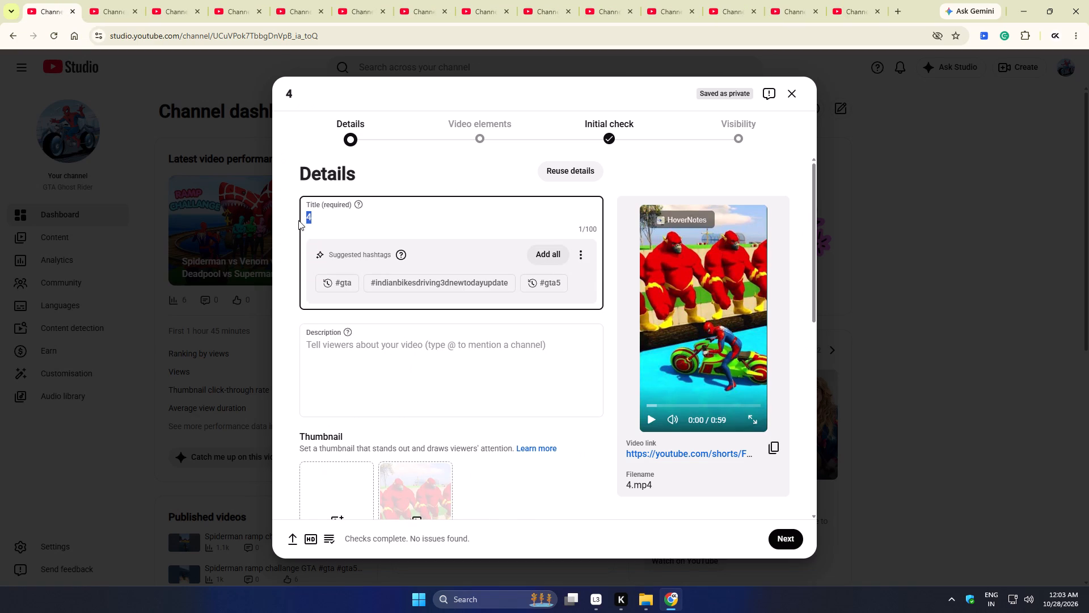
{"action": "key", "text": "ctrl+v"}
{"action": "left_click", "coordinate": [551, 246]}
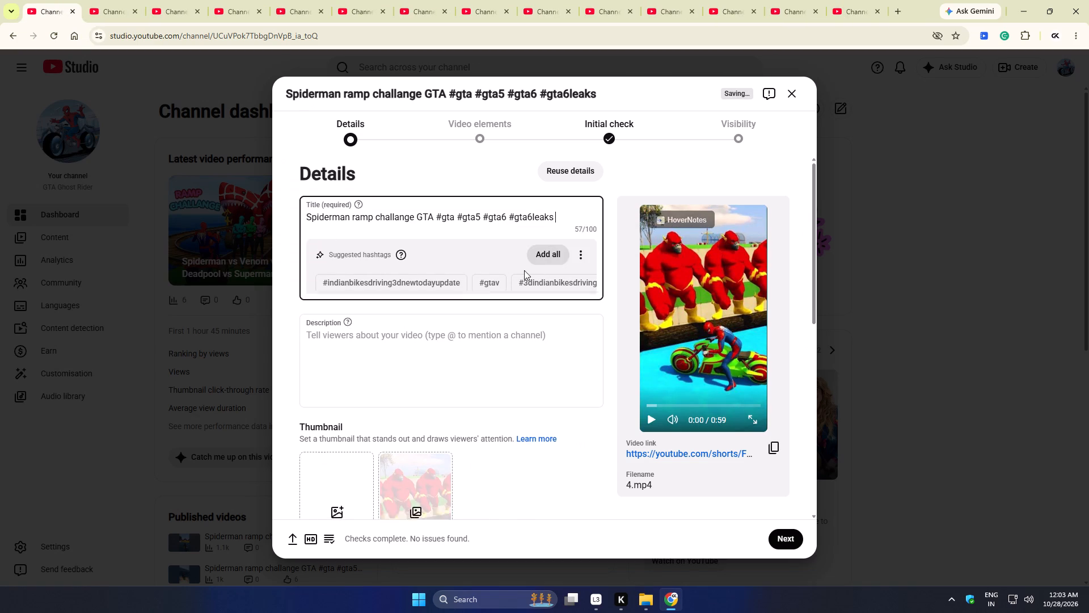
{"action": "left_click", "coordinate": [431, 359]}
{"action": "key", "text": "ctrl+v"}
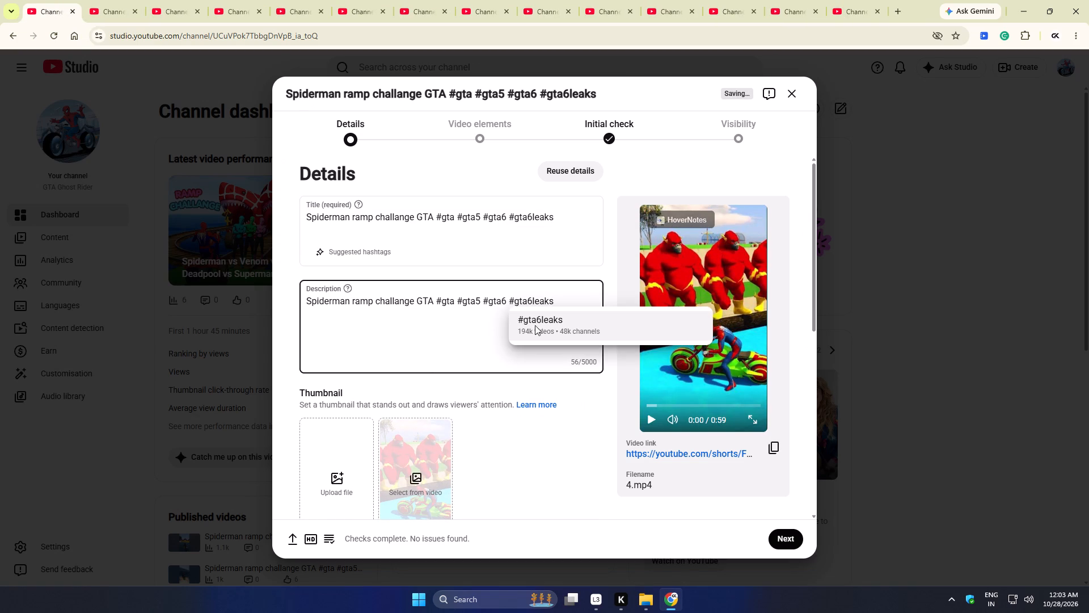
{"action": "left_click", "coordinate": [537, 325]}
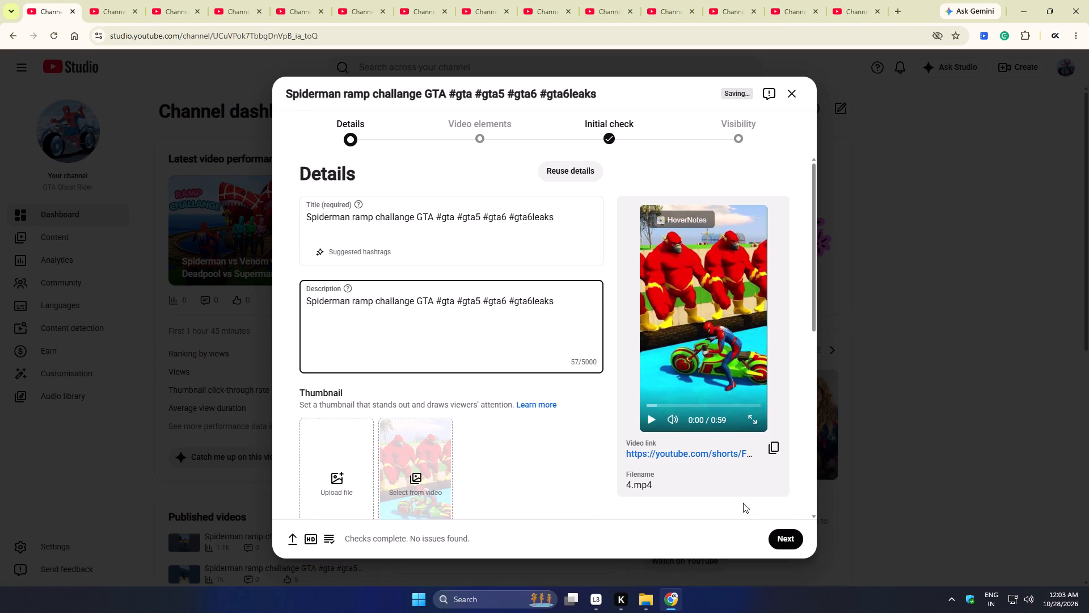
Schedule video 4 to go public on 28 Oct 2026 at 04:00 and dismiss the scheduling confirmation.
{"action": "left_click", "coordinate": [788, 540]}
{"action": "left_click", "coordinate": [788, 540]}
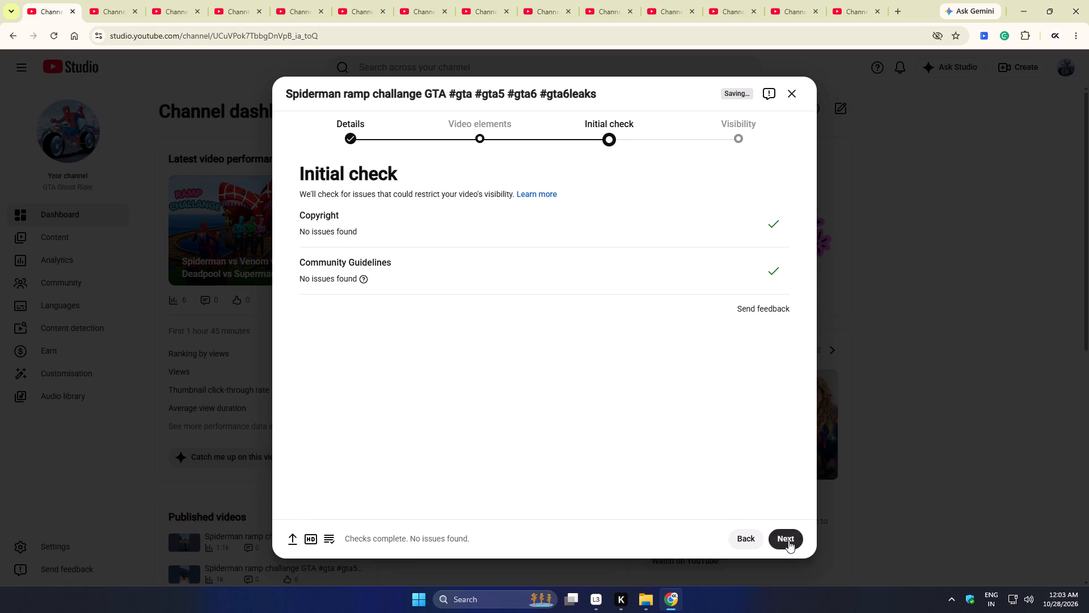
{"action": "left_click", "coordinate": [788, 540]}
{"action": "left_click", "coordinate": [336, 321]}
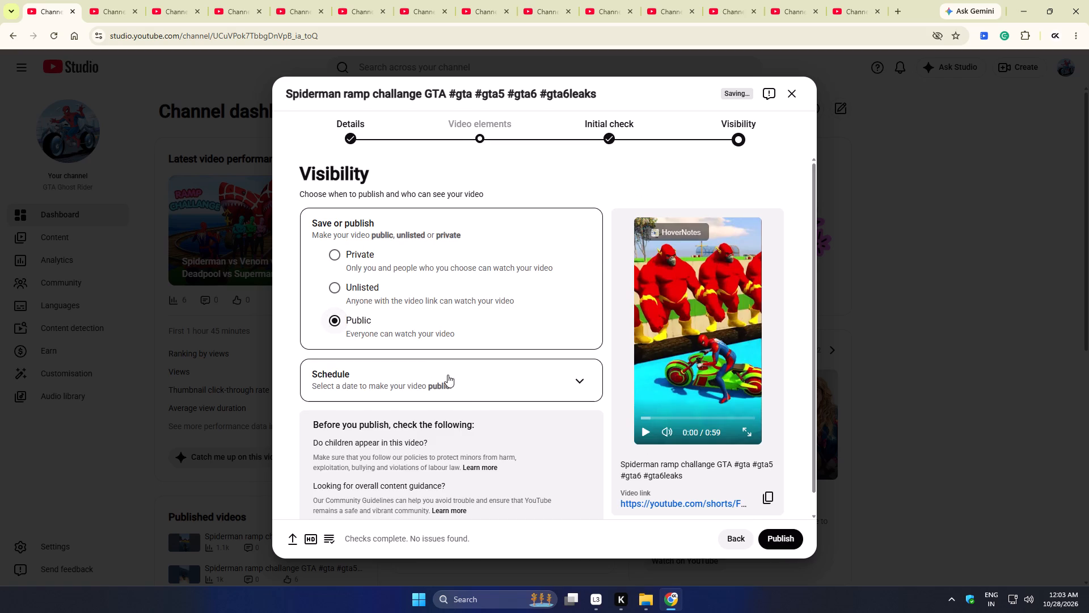
{"action": "left_click", "coordinate": [468, 376]}
{"action": "left_click", "coordinate": [360, 324]}
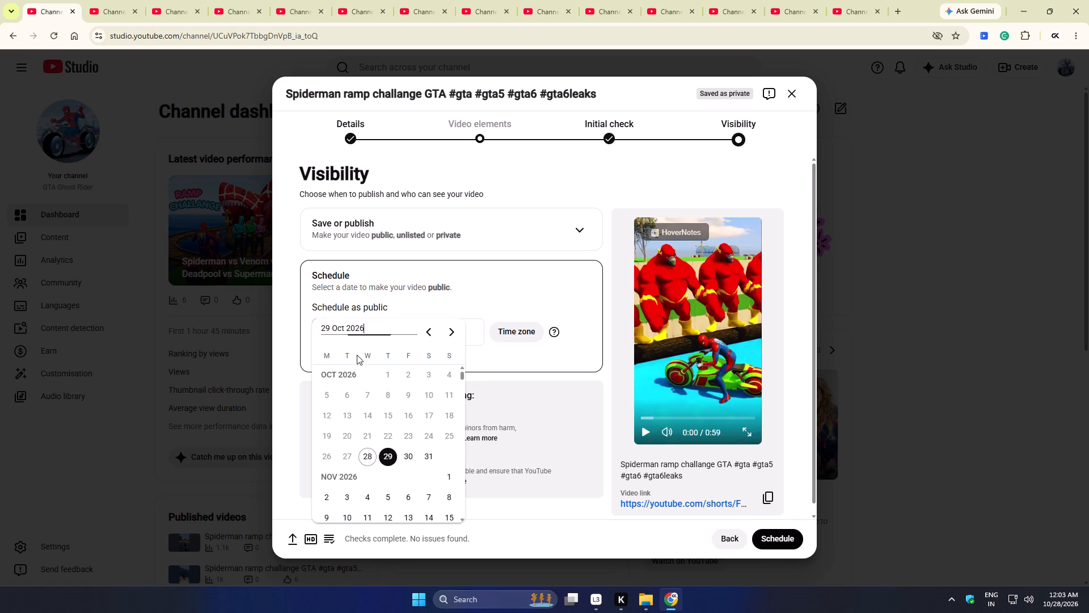
{"action": "left_click", "coordinate": [365, 456]}
{"action": "left_click", "coordinate": [435, 341]}
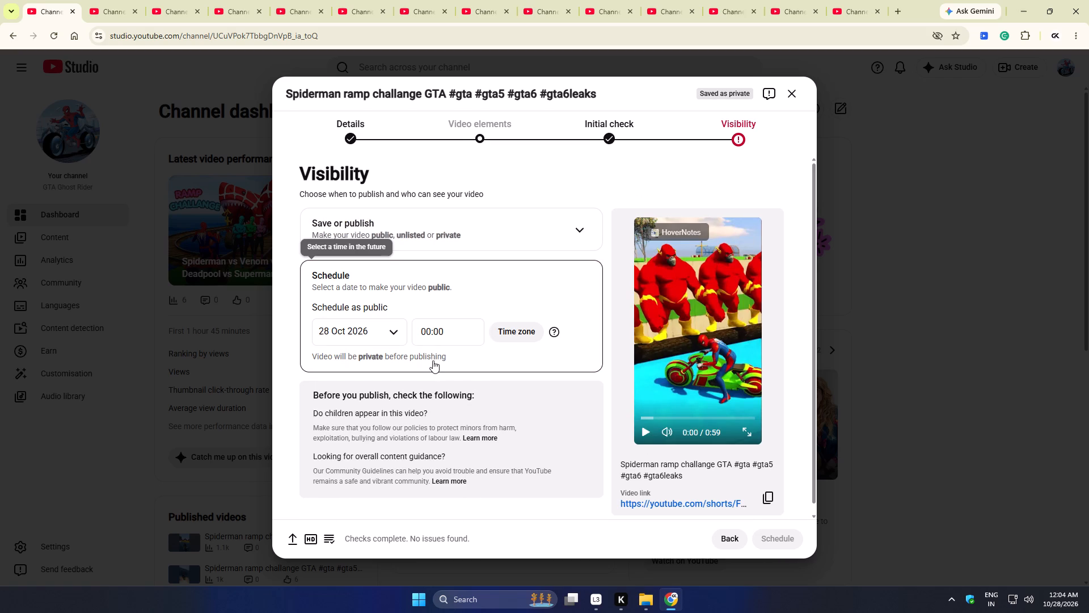
{"action": "left_click", "coordinate": [456, 333]}
{"action": "scroll", "coordinate": [454, 468], "scroll_direction": "down", "scroll_amount": 5}
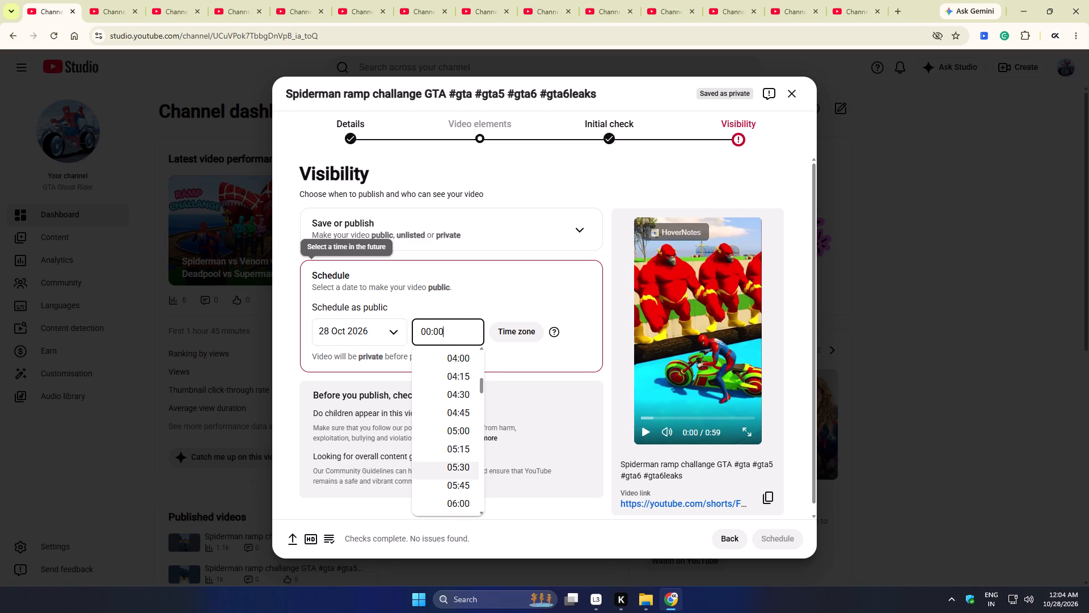
{"action": "left_click", "coordinate": [461, 366]}
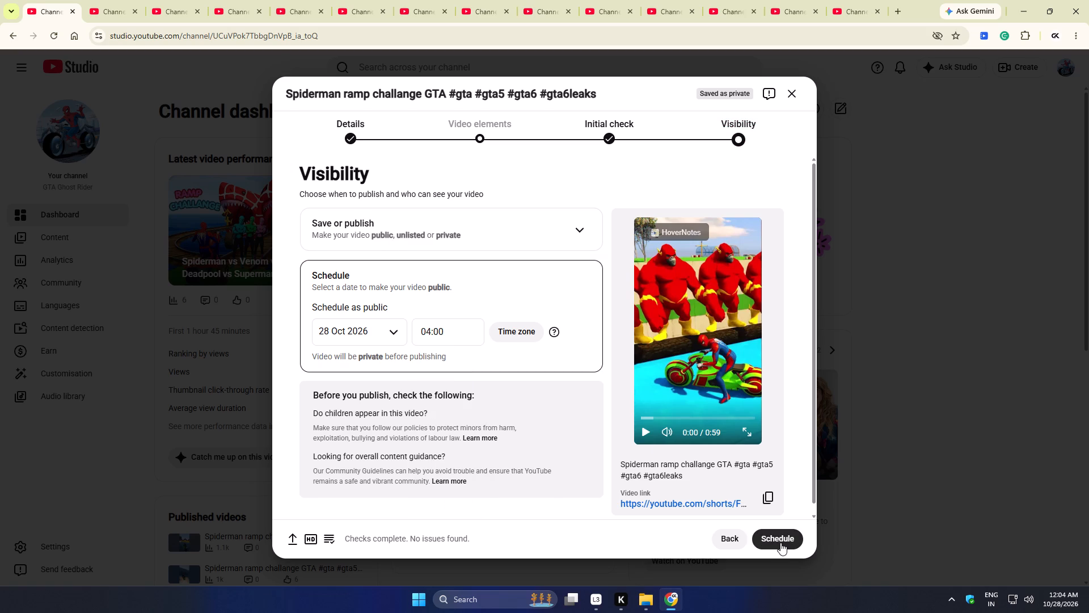
{"action": "left_click", "coordinate": [780, 543]}
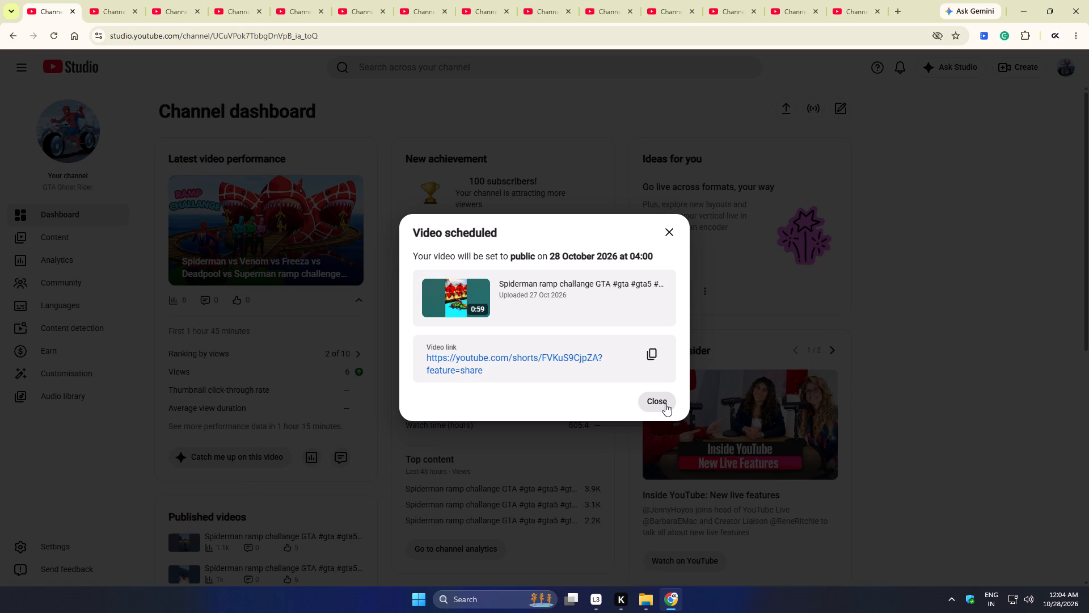
{"action": "left_click", "coordinate": [665, 404]}
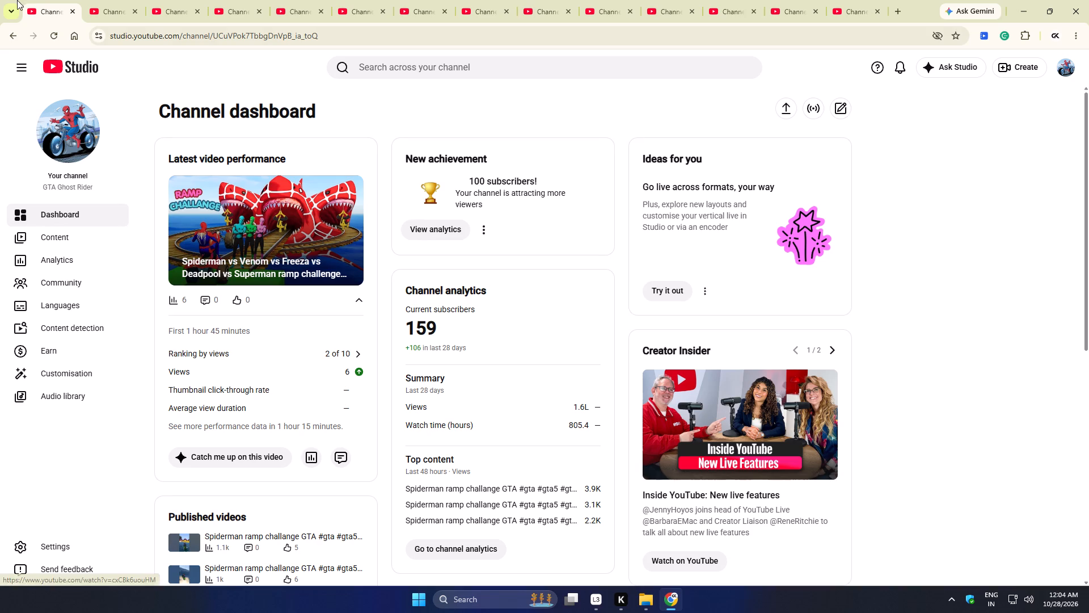
Close video 4's finished tab and set video 5's title and description to "Spiderman ramp challange GTA #gta #gta5 #gta6 #gta6leaks".
{"action": "left_click", "coordinate": [73, 12]}
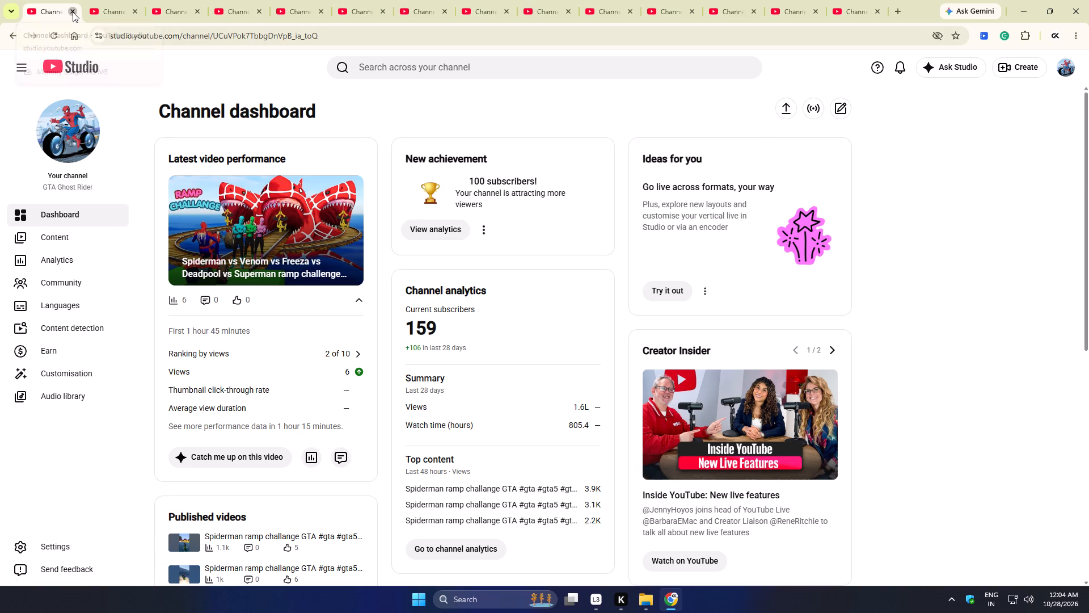
{"action": "left_click_drag", "start_coordinate": [321, 219], "coordinate": [297, 219]}
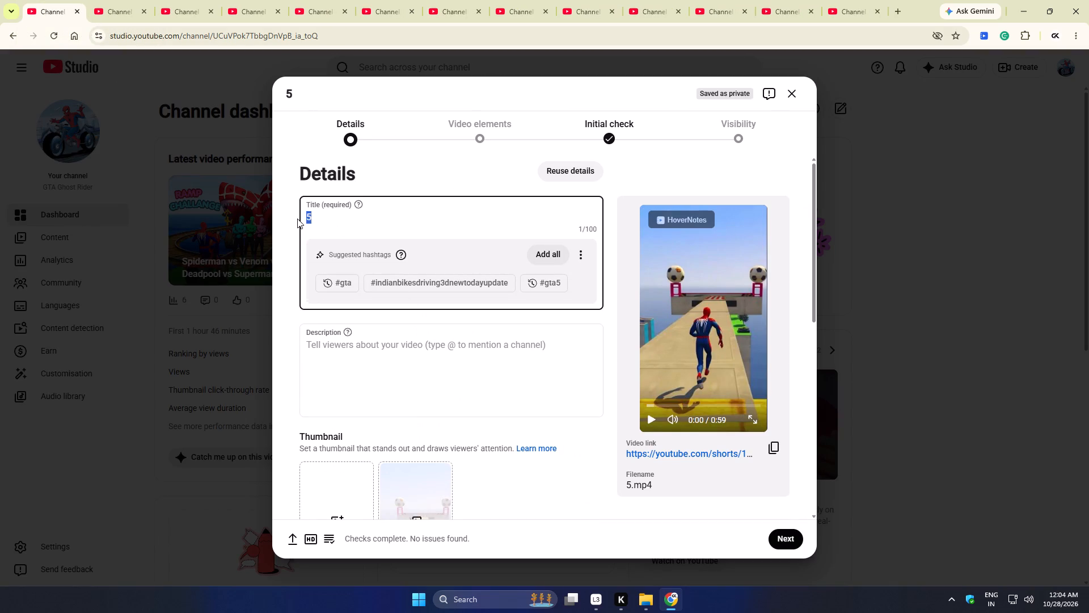
{"action": "left_click_drag", "start_coordinate": [297, 219], "coordinate": [296, 218]}
{"action": "key", "text": "ctrl+v"}
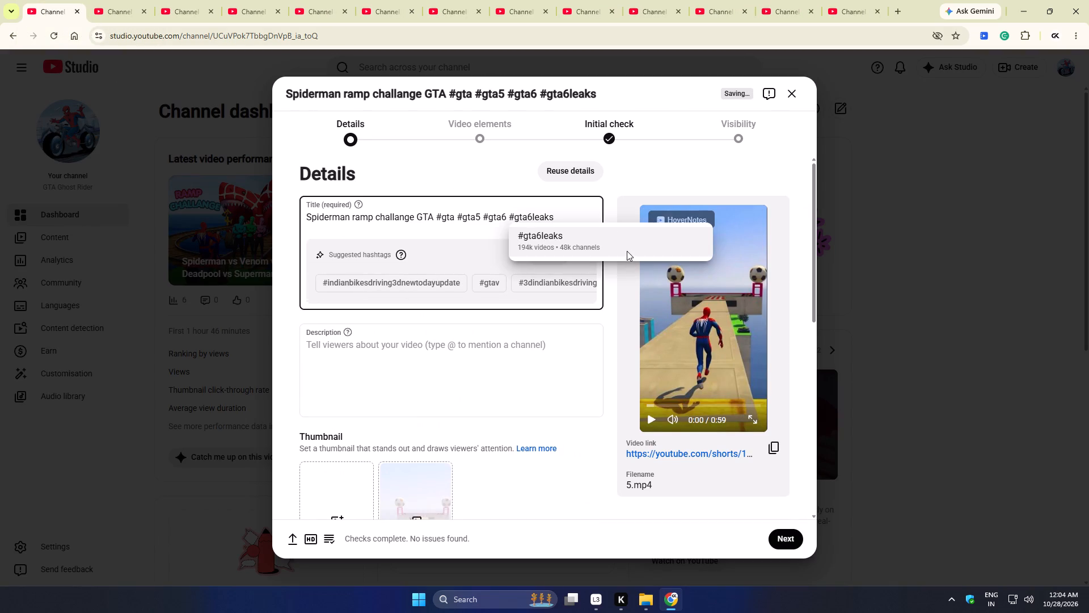
{"action": "left_click", "coordinate": [627, 251]}
{"action": "left_click", "coordinate": [417, 349]}
{"action": "key", "text": "ctrl+v"}
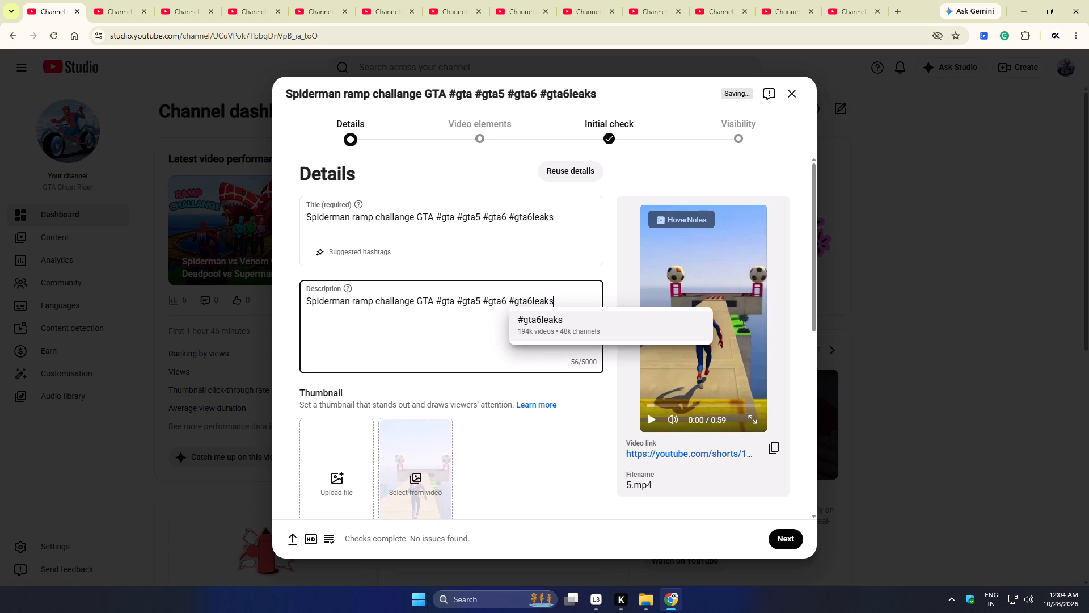
{"action": "left_click", "coordinate": [546, 323]}
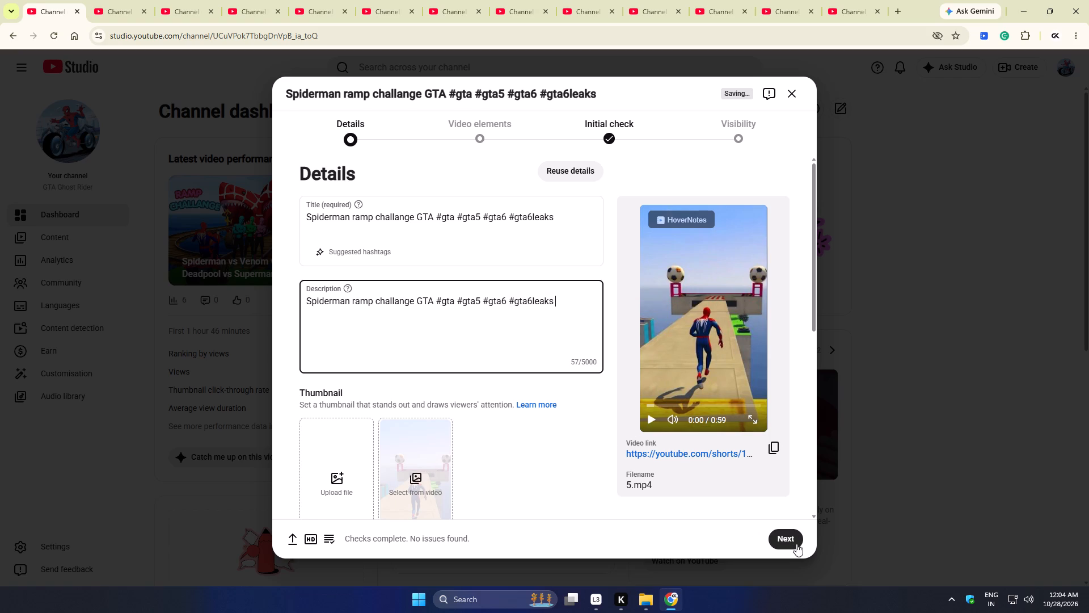
Schedule video 5 to go public on 28 Oct 2026 at 05:00 and close its browser tab.
{"action": "left_click", "coordinate": [796, 544]}
{"action": "left_click", "coordinate": [796, 544]}
{"action": "left_click", "coordinate": [796, 544]}
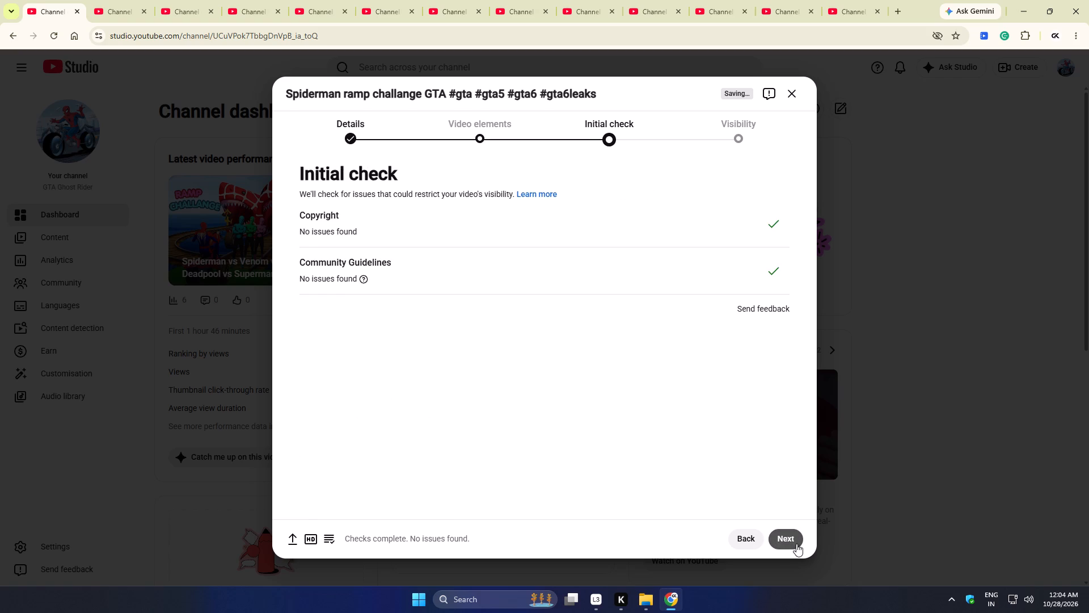
{"action": "left_click", "coordinate": [336, 321]}
{"action": "left_click", "coordinate": [413, 381]}
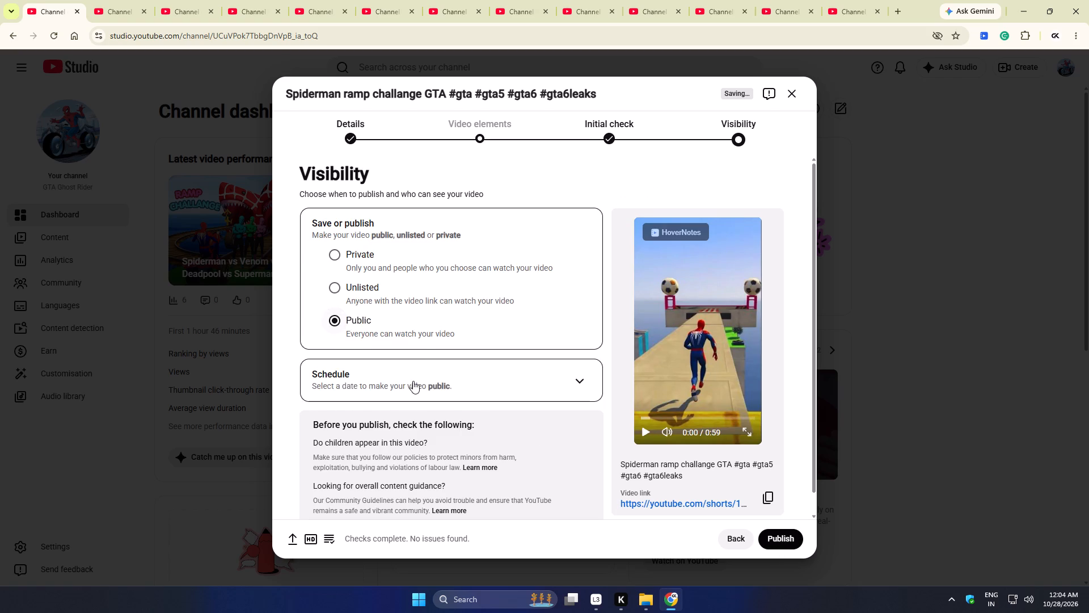
{"action": "left_click", "coordinate": [382, 325]}
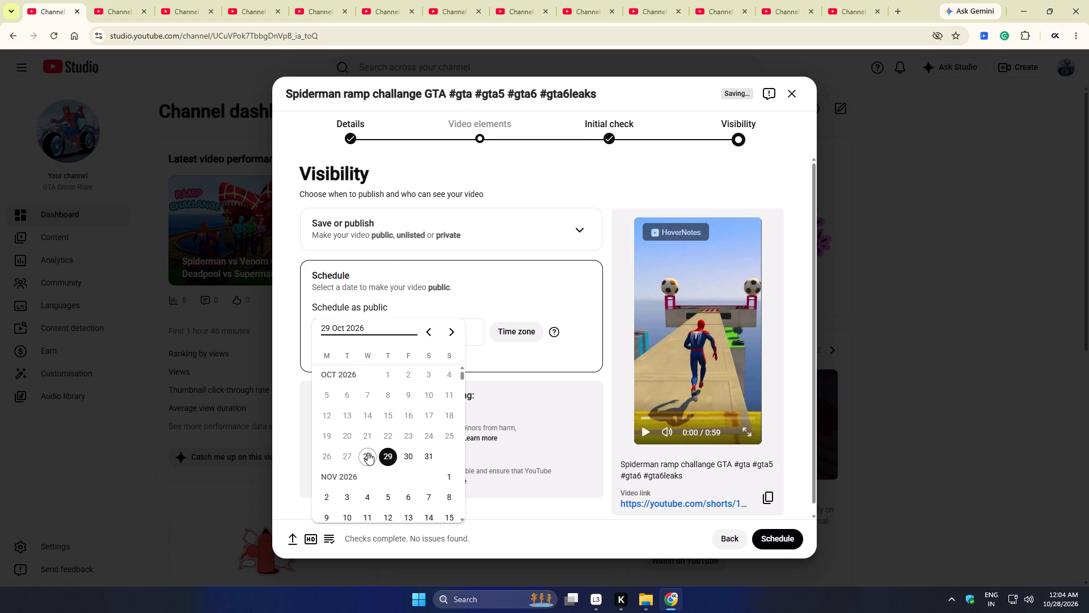
{"action": "left_click", "coordinate": [368, 452]}
{"action": "left_click", "coordinate": [450, 343]}
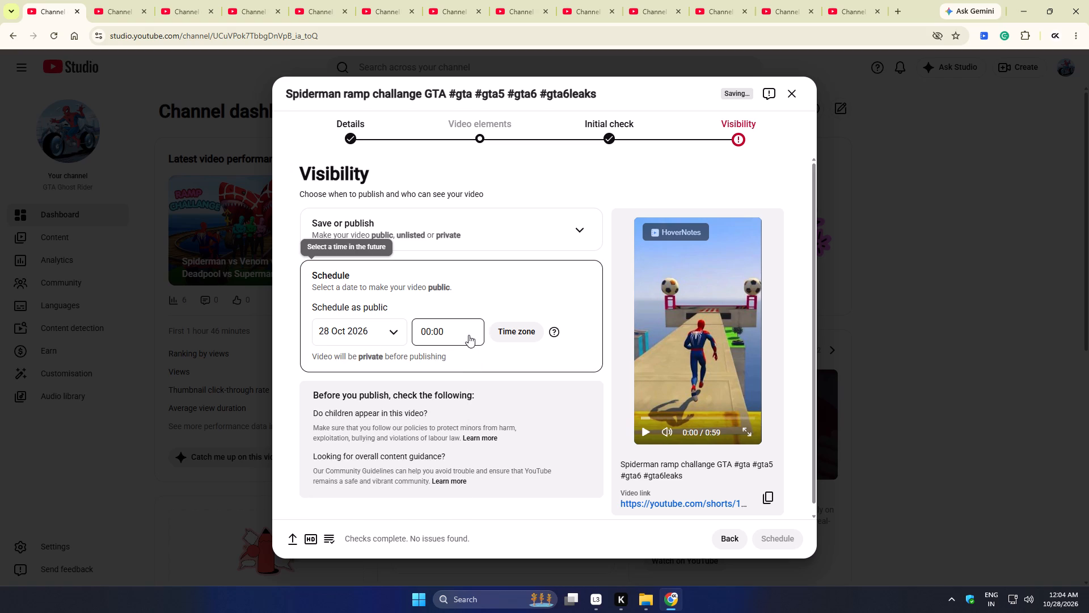
{"action": "left_click", "coordinate": [468, 335]}
{"action": "scroll", "coordinate": [458, 449], "scroll_direction": "down", "scroll_amount": 5}
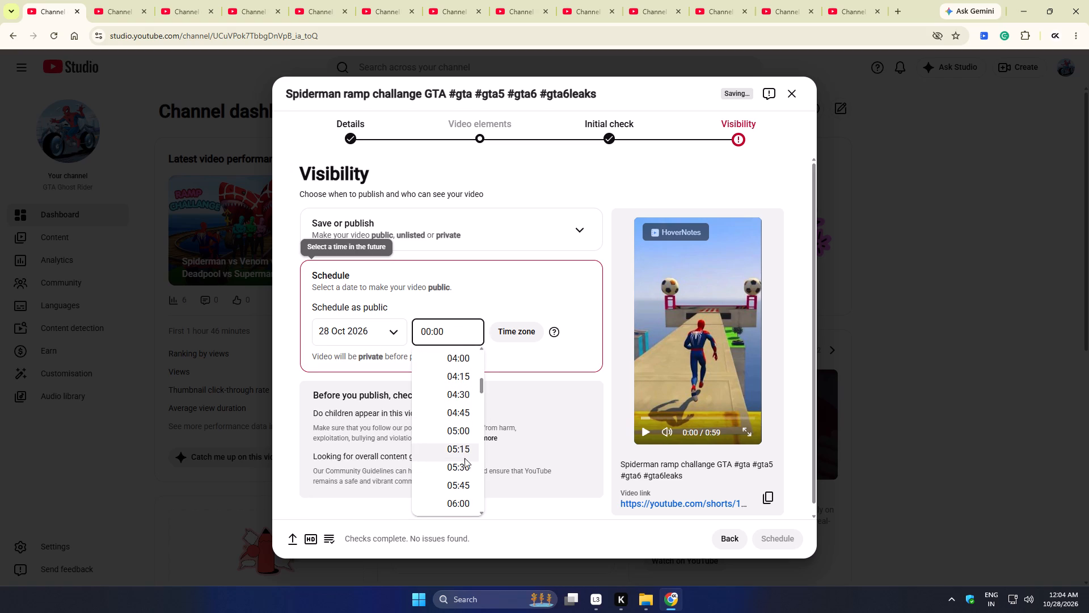
{"action": "left_click", "coordinate": [465, 431]}
{"action": "left_click", "coordinate": [774, 535]}
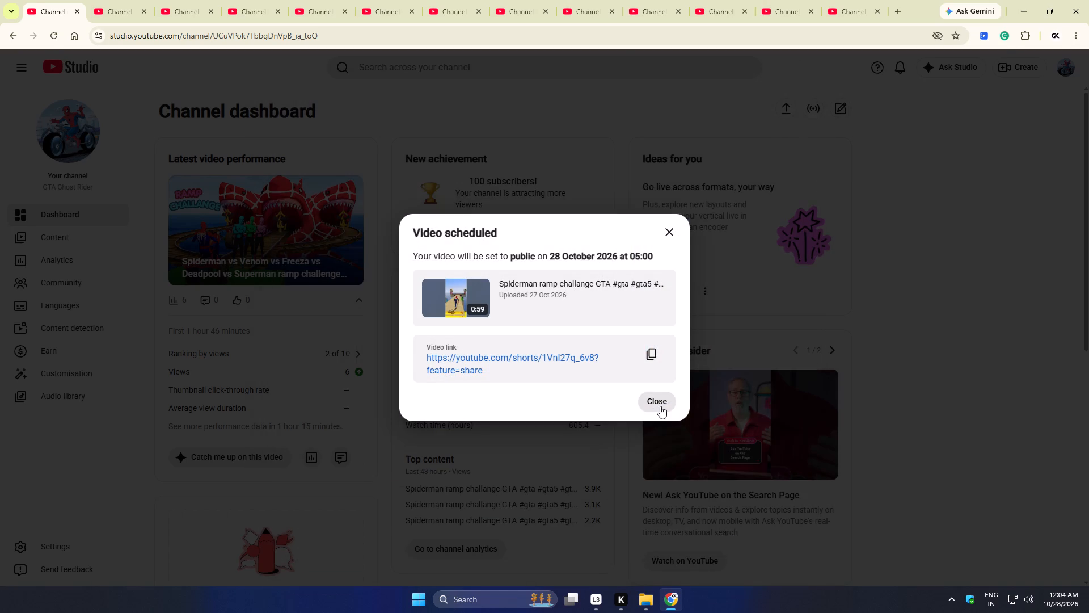
{"action": "left_click", "coordinate": [660, 406]}
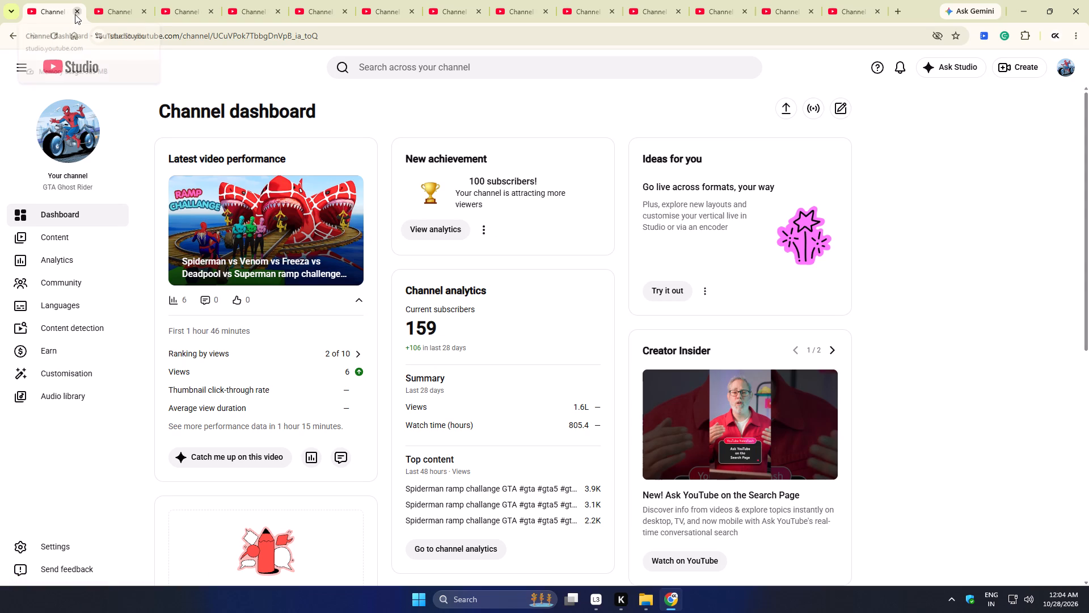
{"action": "left_click", "coordinate": [75, 14]}
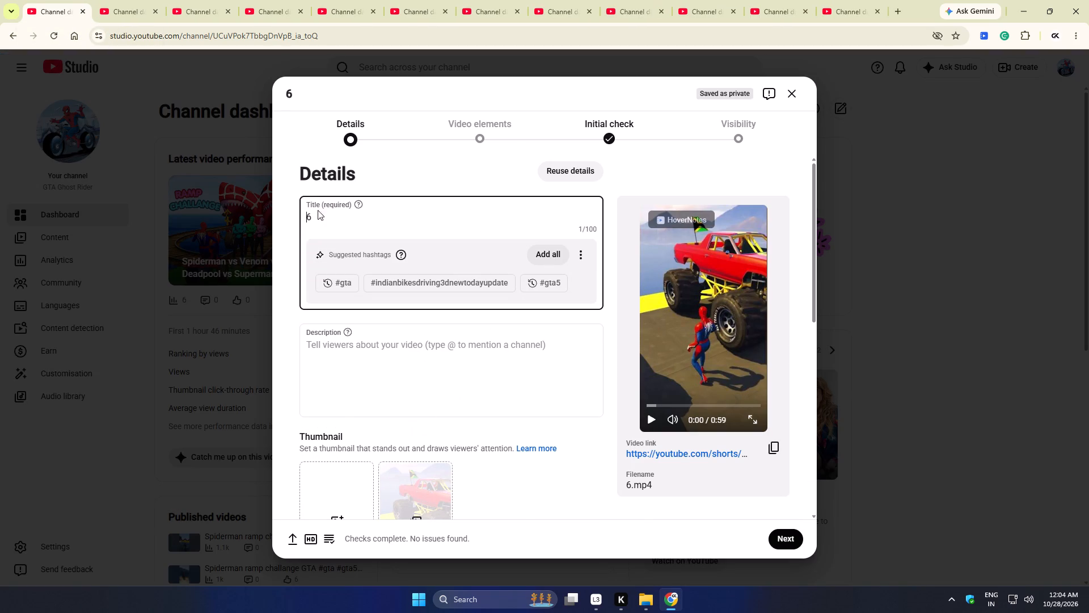
Replace video 6's title with "Spiderman ramp challange GTA #gta #gta5 #gta6 #gta6leaks" and enter the same text as its description.
{"action": "left_click_drag", "start_coordinate": [316, 223], "coordinate": [298, 220]}
{"action": "key", "text": "ctrl+v"}
{"action": "left_click", "coordinate": [559, 245]}
{"action": "left_click", "coordinate": [470, 345]}
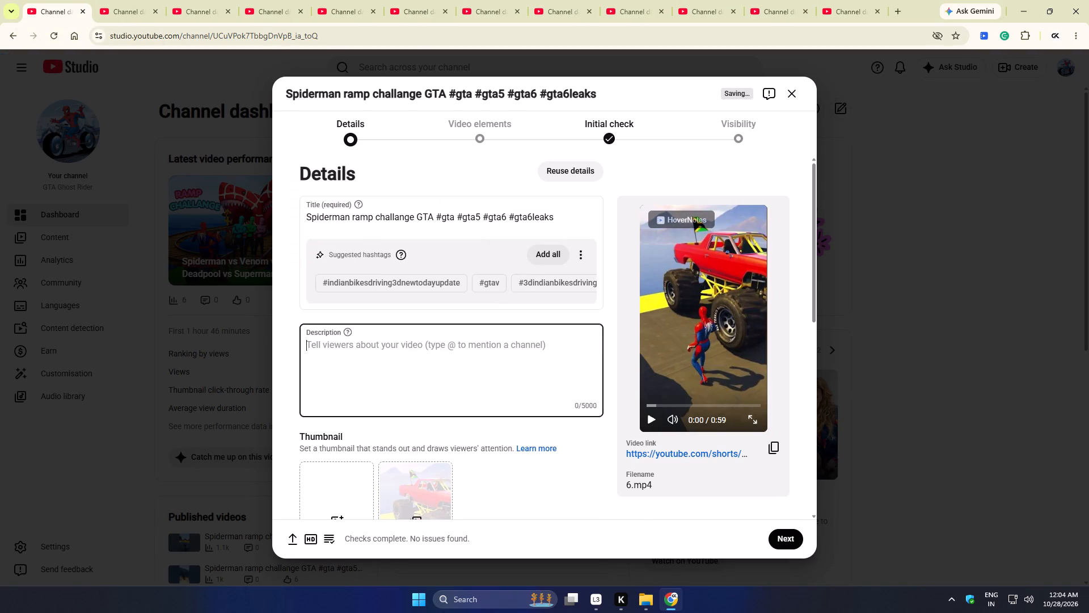
{"action": "key", "text": "ctrl+v"}
{"action": "left_click", "coordinate": [554, 333]}
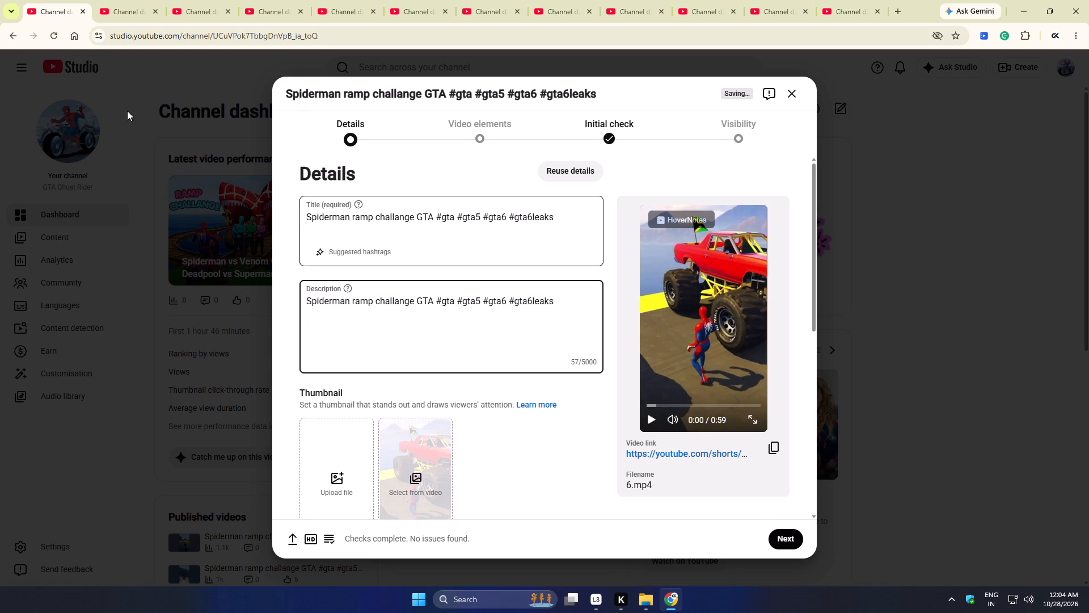
{"action": "left_click", "coordinate": [124, 12]}
{"action": "left_click", "coordinate": [38, 4]}
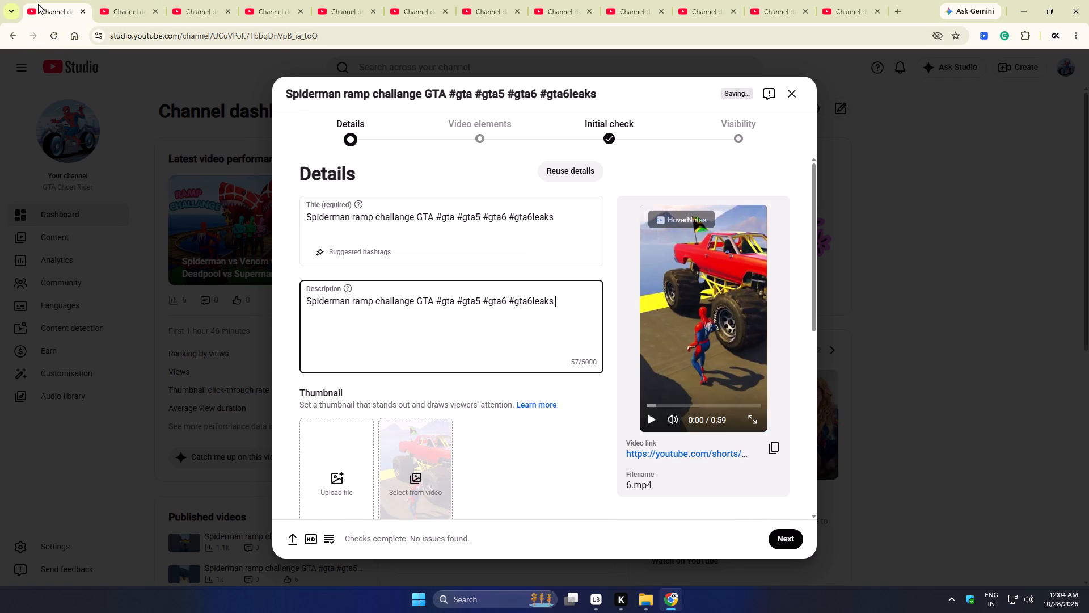
Schedule video 6 to go public on 28 Oct 2026 at 06:00 and close its browser tab.
{"action": "left_click", "coordinate": [786, 535]}
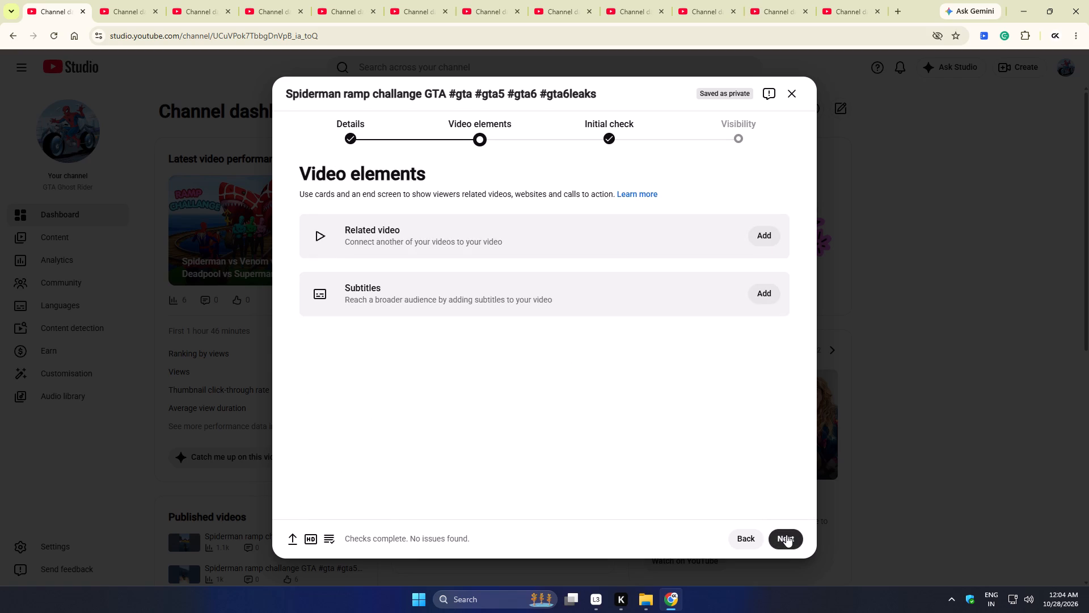
{"action": "left_click", "coordinate": [786, 535]}
{"action": "left_click", "coordinate": [786, 535]}
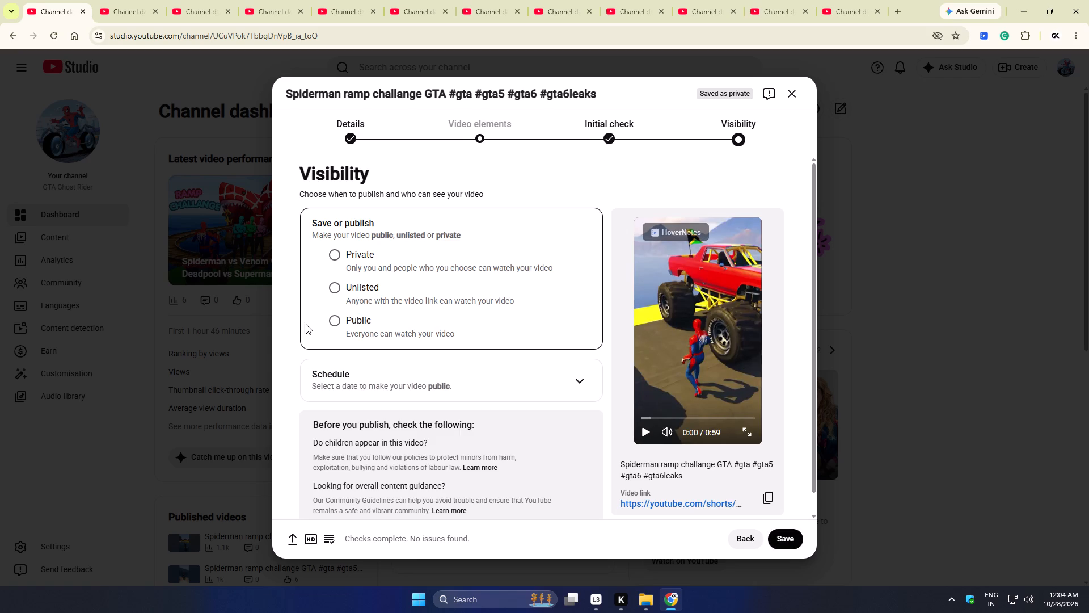
{"action": "left_click", "coordinate": [330, 320]}
{"action": "left_click", "coordinate": [396, 367]}
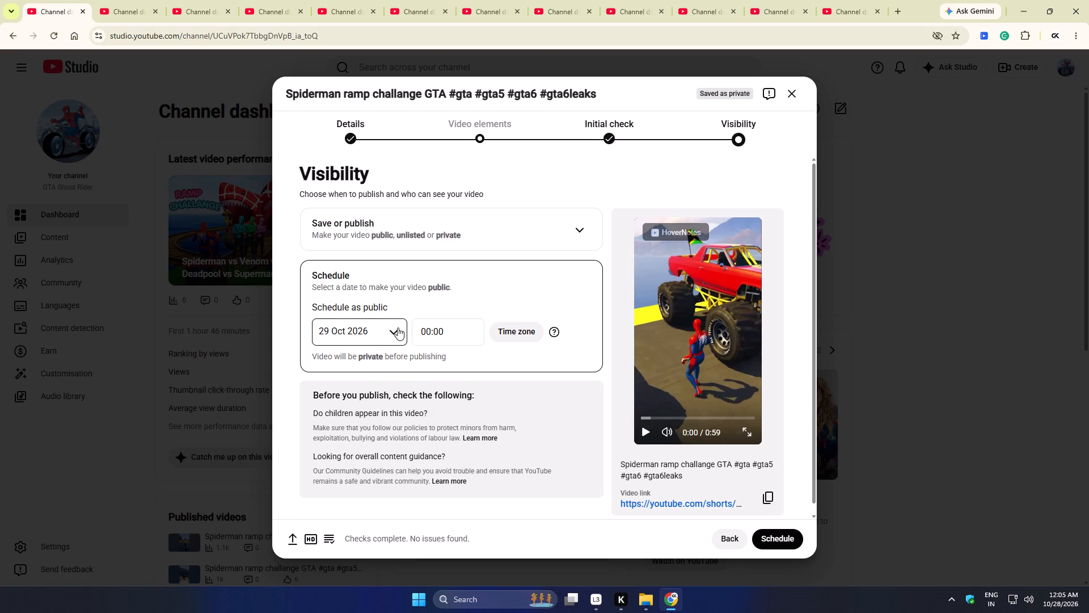
{"action": "left_click", "coordinate": [379, 321]}
{"action": "left_click", "coordinate": [365, 455]}
{"action": "left_click", "coordinate": [449, 333]}
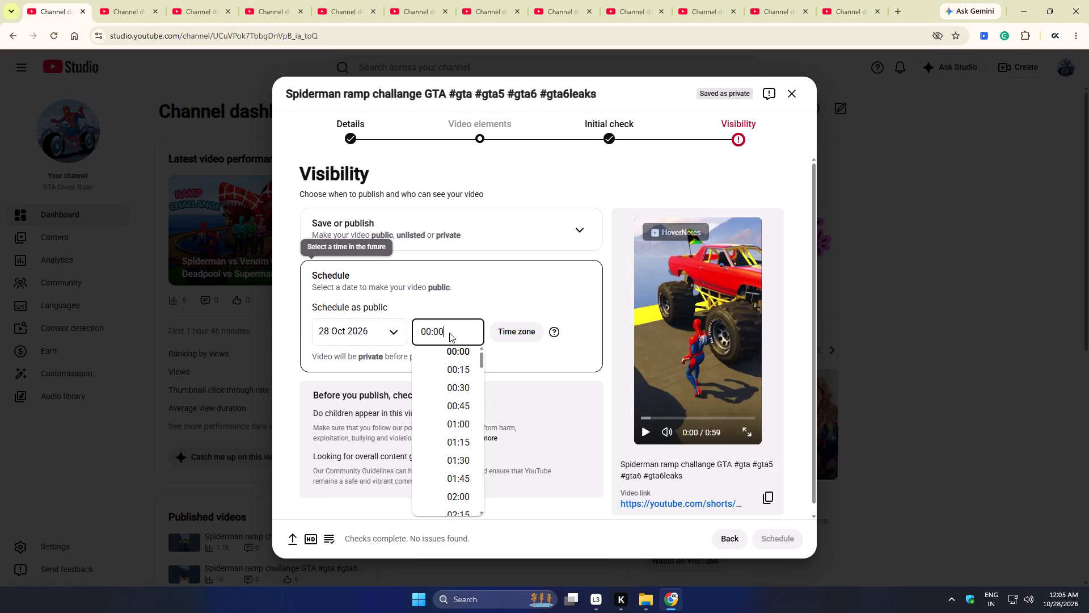
{"action": "scroll", "coordinate": [455, 419], "scroll_direction": "down", "scroll_amount": 6}
{"action": "left_click", "coordinate": [457, 448]}
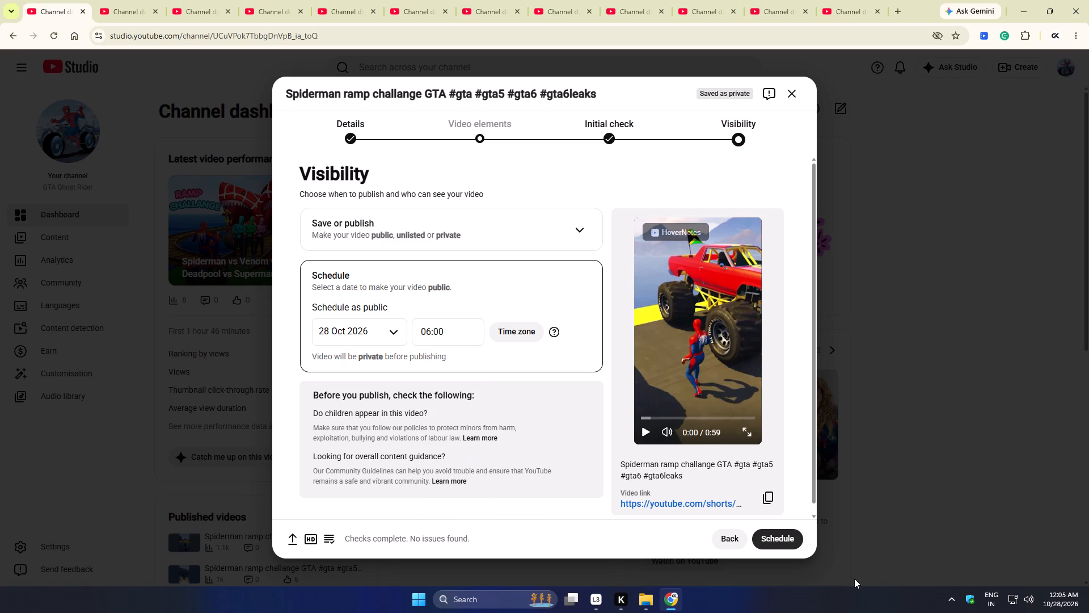
{"action": "left_click", "coordinate": [790, 544]}
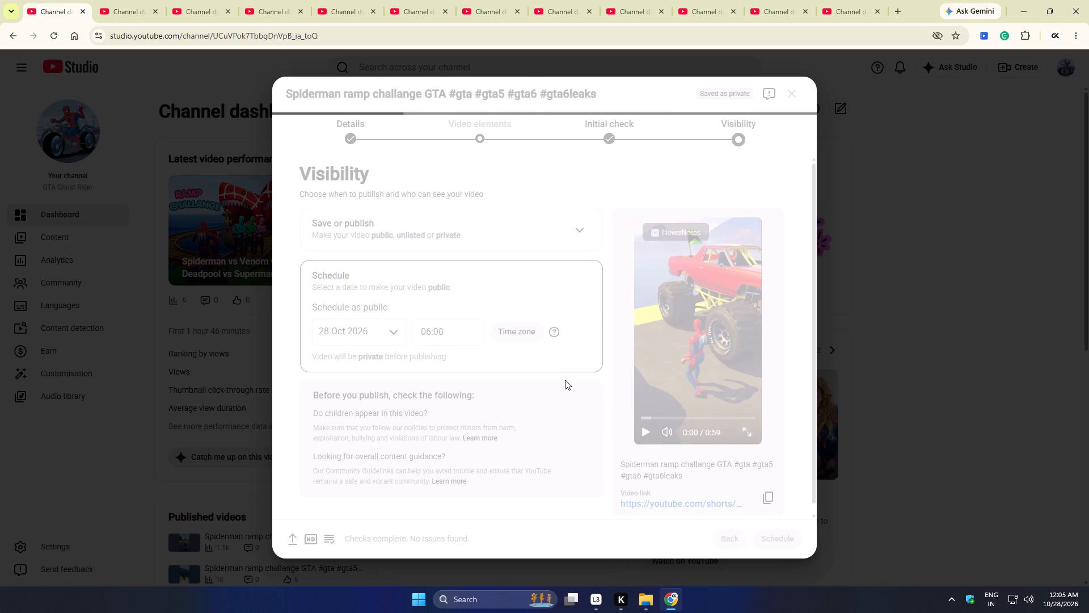
{"action": "left_click", "coordinate": [657, 397]}
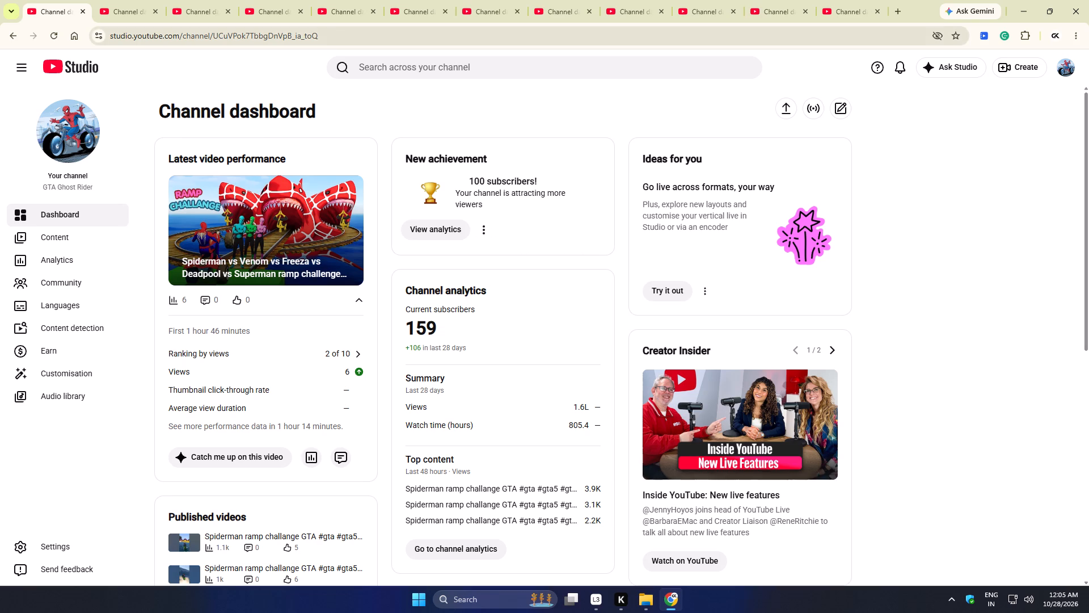
{"action": "left_click", "coordinate": [84, 13]}
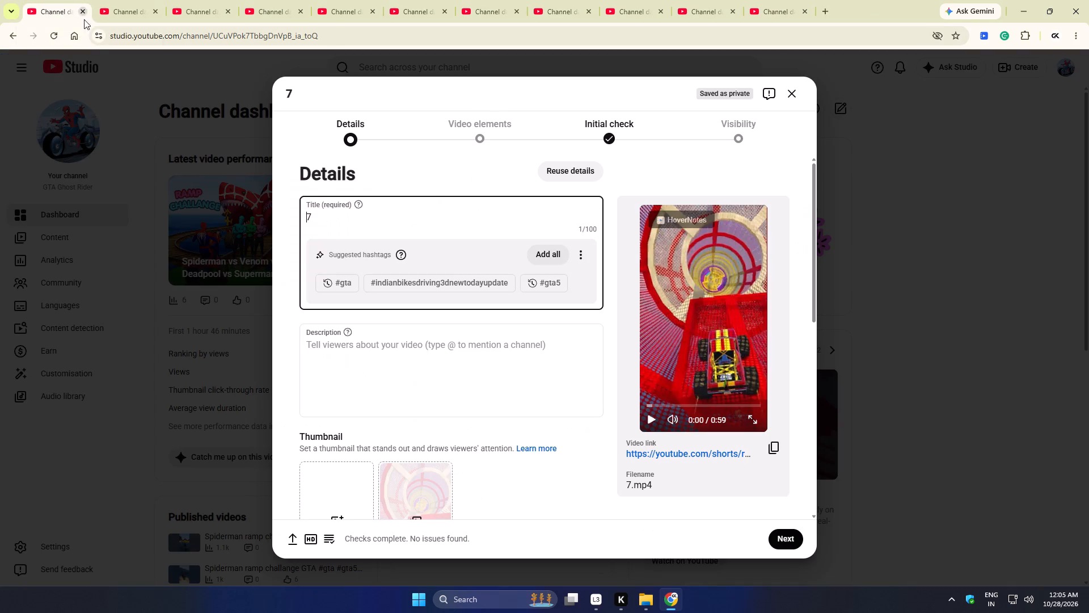
Replace video 7's title with "Spiderman ramp challange GTA #gta #gta5 #gta6 #gta6leaks" and enter the same text as its description.
{"action": "left_click_drag", "start_coordinate": [320, 221], "coordinate": [291, 216]}
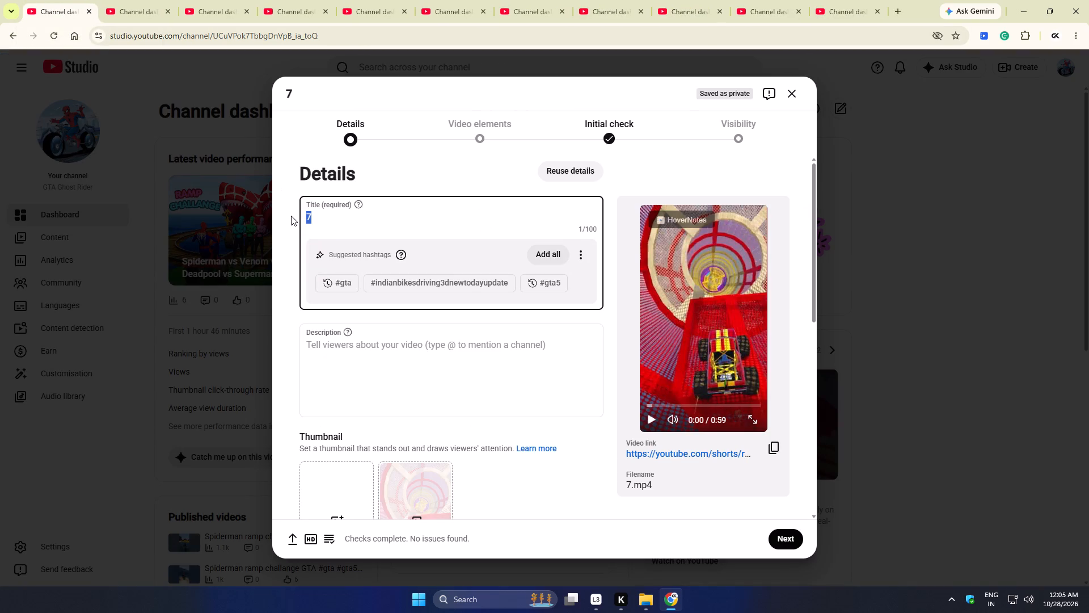
{"action": "key", "text": "ctrl+v"}
{"action": "left_click", "coordinate": [568, 245]}
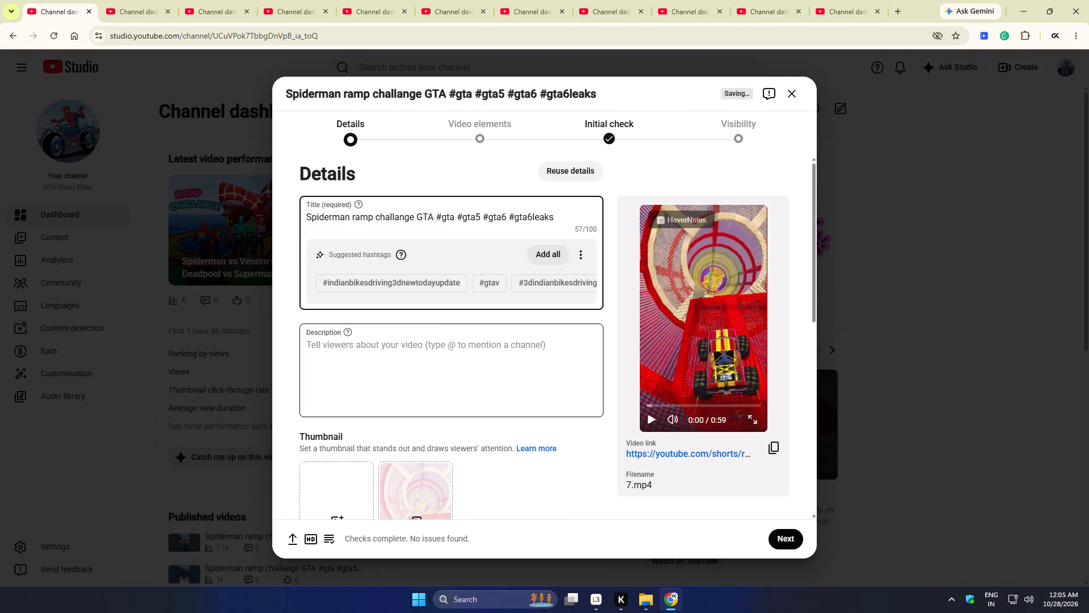
{"action": "left_click", "coordinate": [444, 343]}
{"action": "key", "text": "ctrl+v"}
{"action": "left_click", "coordinate": [557, 328]}
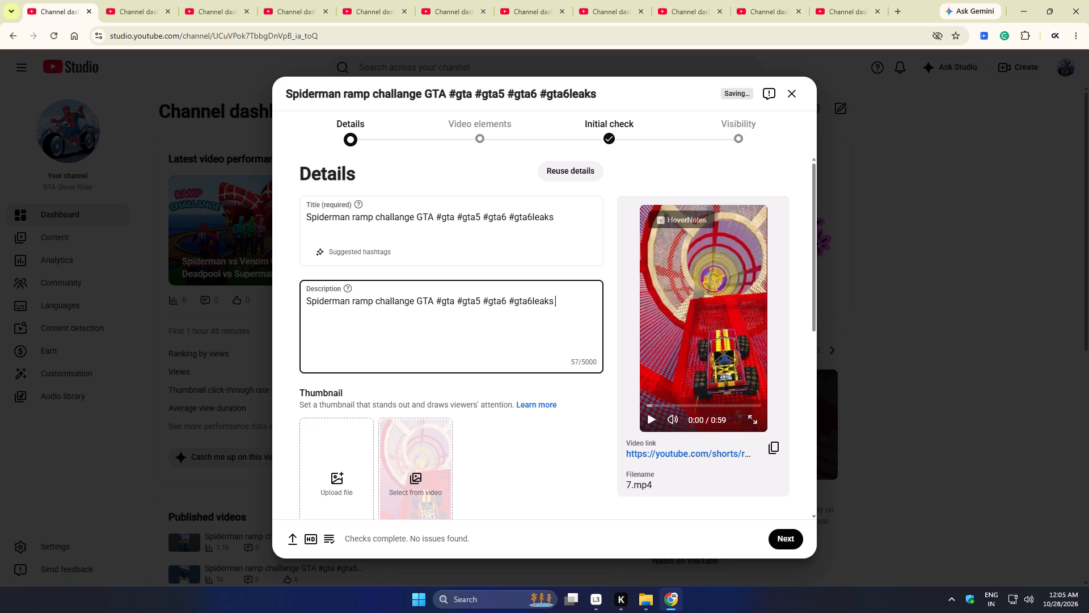
Schedule video 7 to go public on 28 Oct 2026 at 07:00 and close its browser tab.
{"action": "left_click", "coordinate": [790, 544]}
{"action": "left_click", "coordinate": [790, 544]}
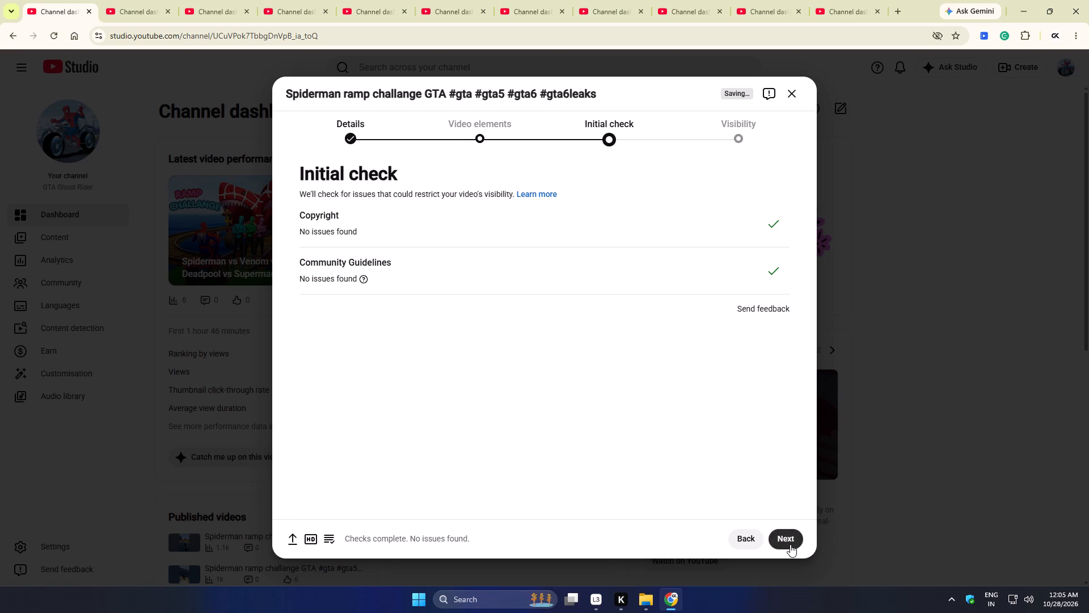
{"action": "left_click", "coordinate": [790, 544]}
{"action": "left_click", "coordinate": [330, 319]}
{"action": "left_click", "coordinate": [385, 367]}
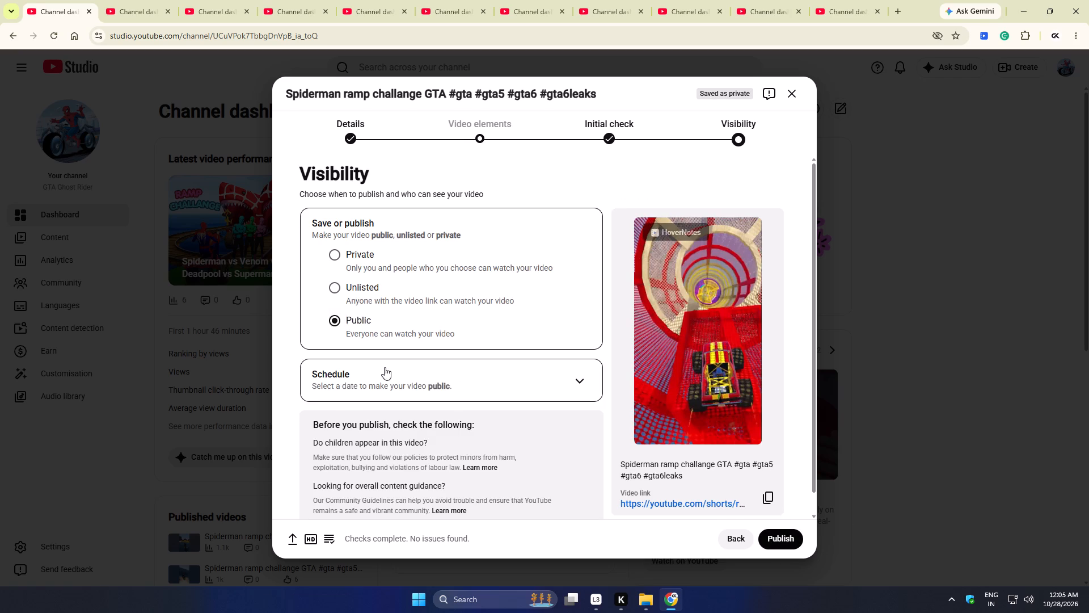
{"action": "left_click", "coordinate": [350, 326]}
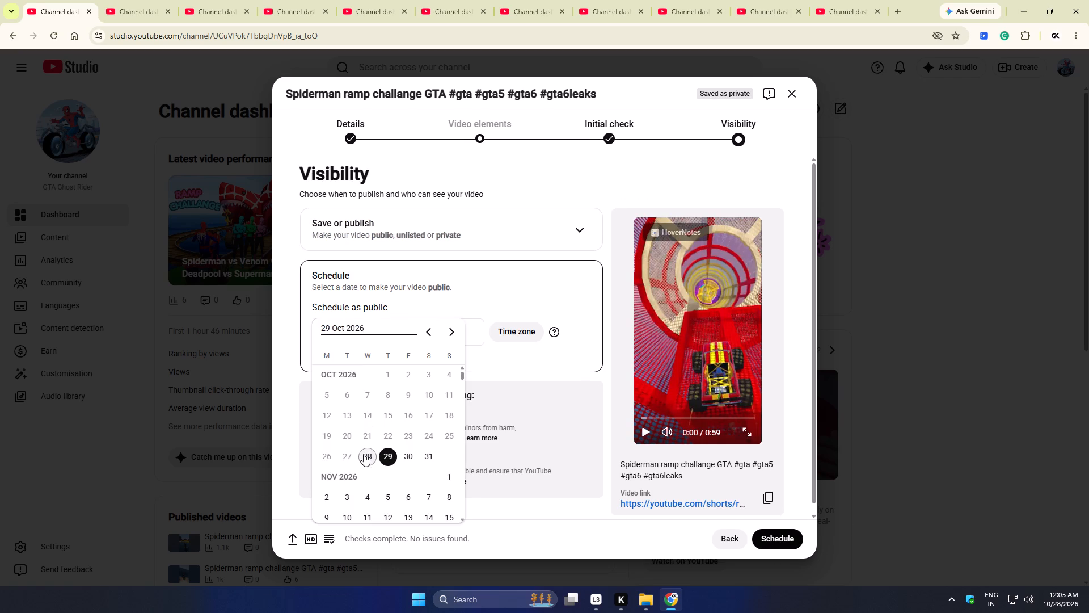
{"action": "left_click", "coordinate": [364, 454]}
{"action": "left_click", "coordinate": [448, 333]}
{"action": "scroll", "coordinate": [456, 472], "scroll_direction": "down", "scroll_amount": 2}
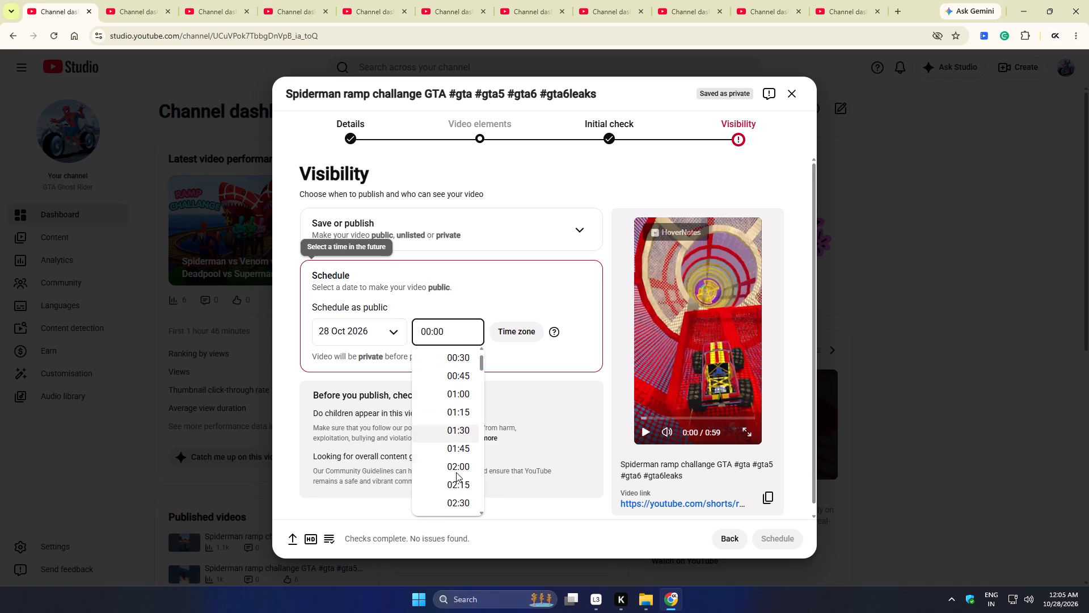
{"action": "scroll", "coordinate": [456, 472], "scroll_direction": "down", "scroll_amount": 2}
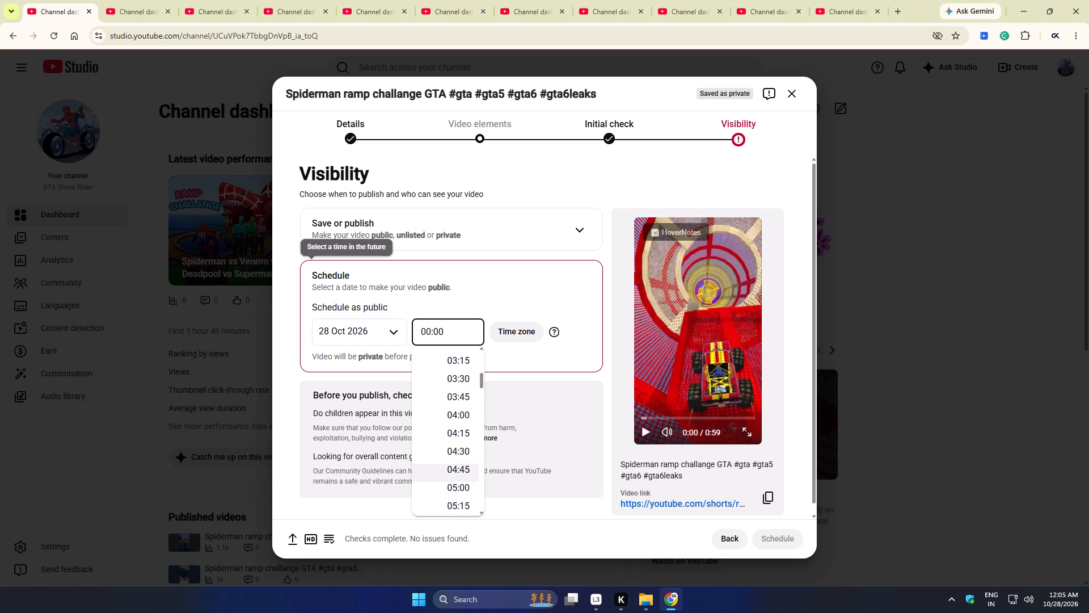
{"action": "scroll", "coordinate": [458, 406], "scroll_direction": "down", "scroll_amount": 2}
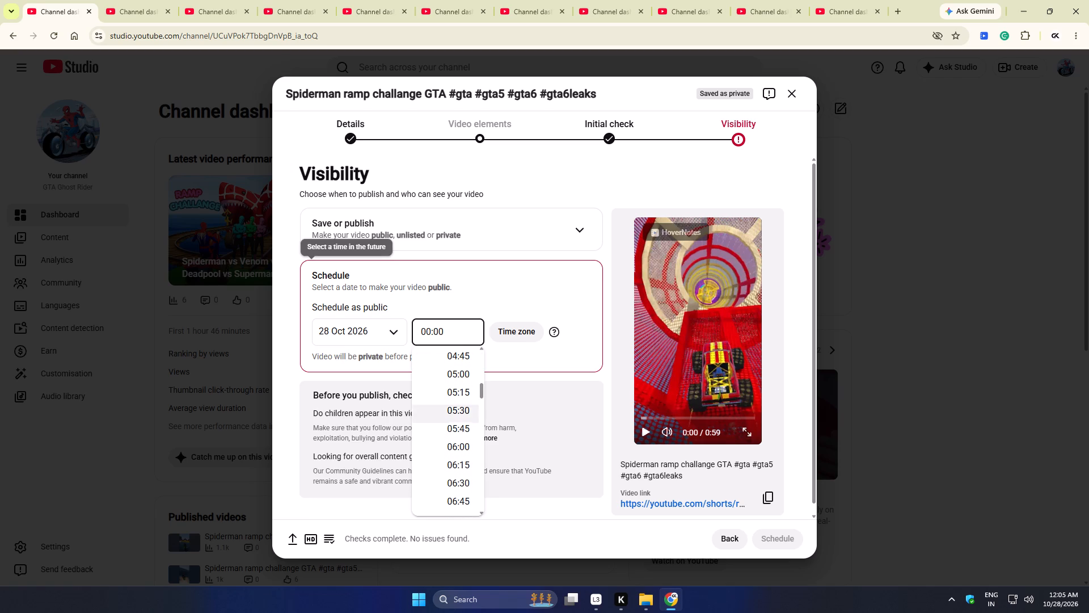
{"action": "scroll", "coordinate": [465, 433], "scroll_direction": "down", "scroll_amount": 2}
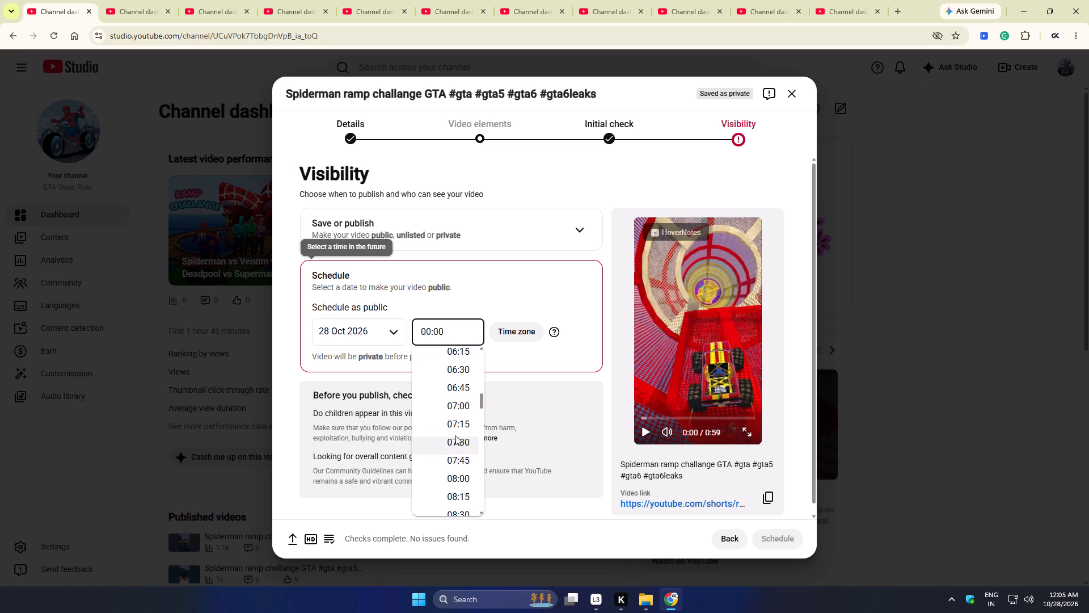
{"action": "left_click", "coordinate": [461, 414]}
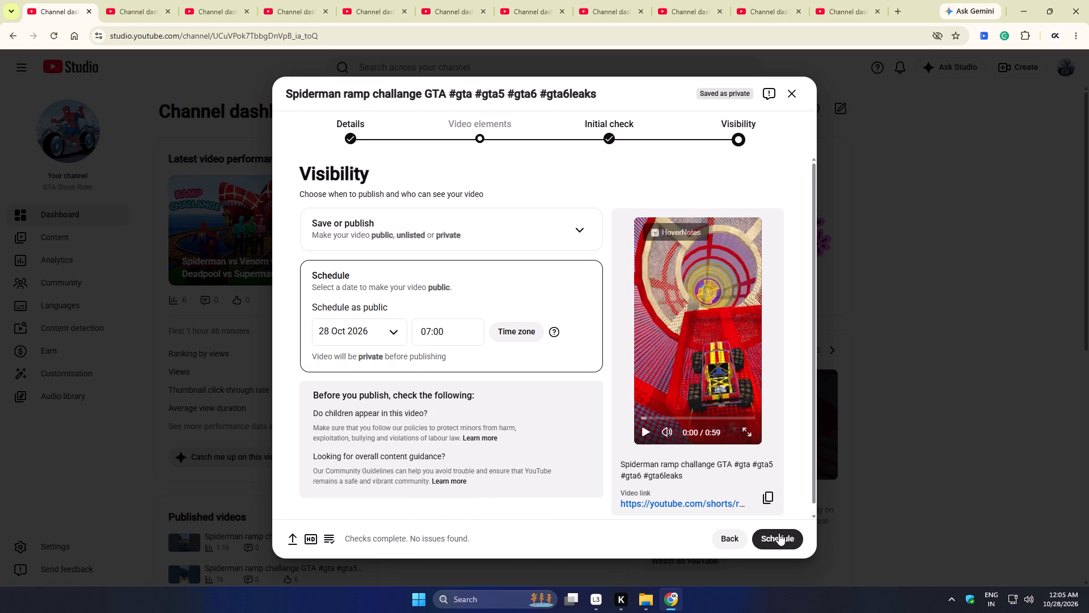
{"action": "left_click", "coordinate": [779, 533]}
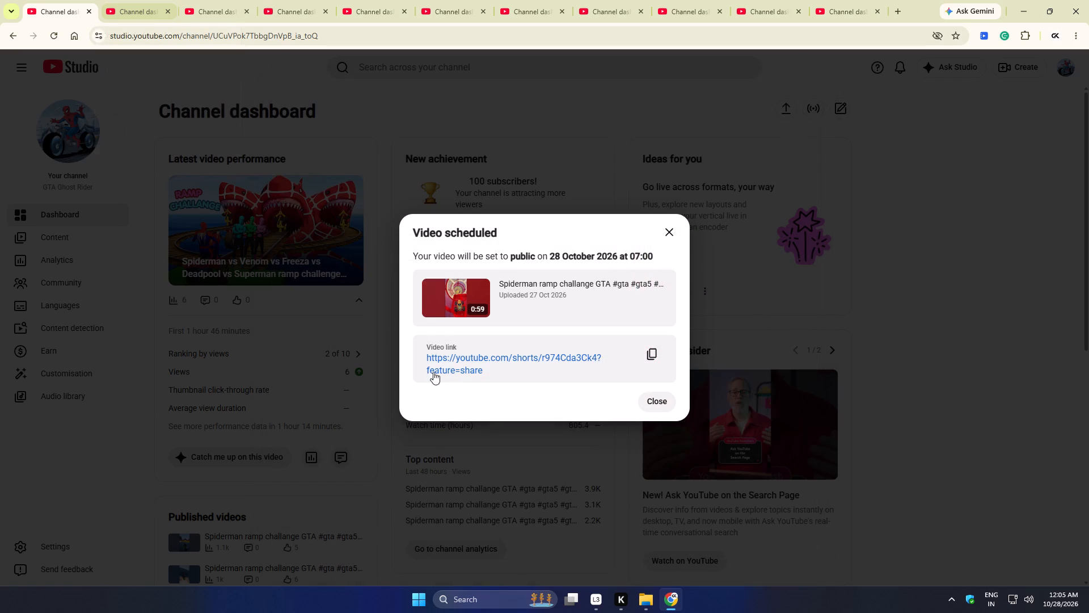
{"action": "left_click", "coordinate": [665, 404]}
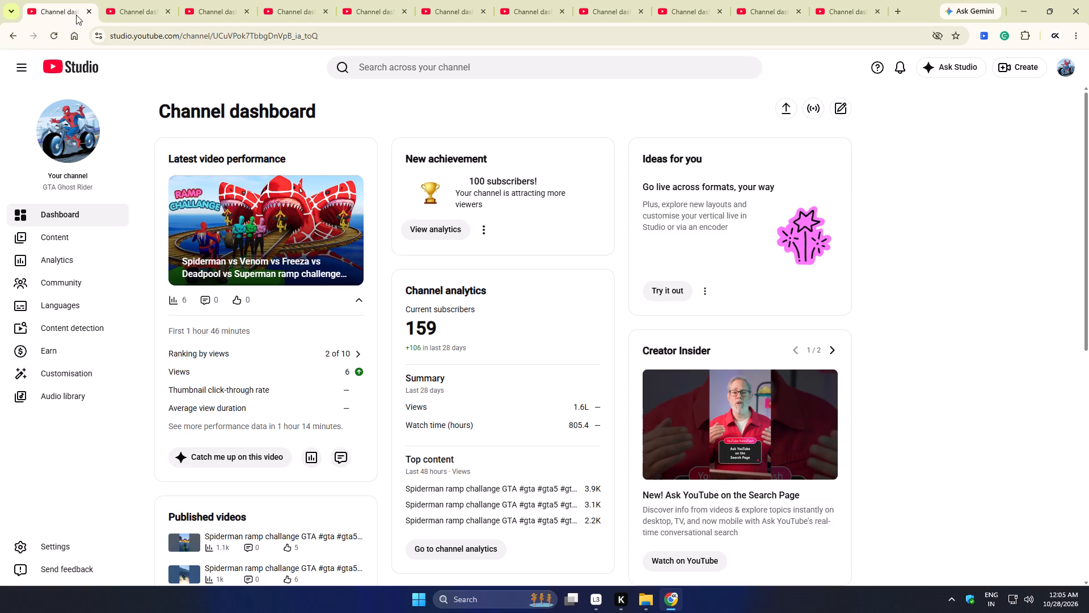
{"action": "left_click", "coordinate": [86, 12]}
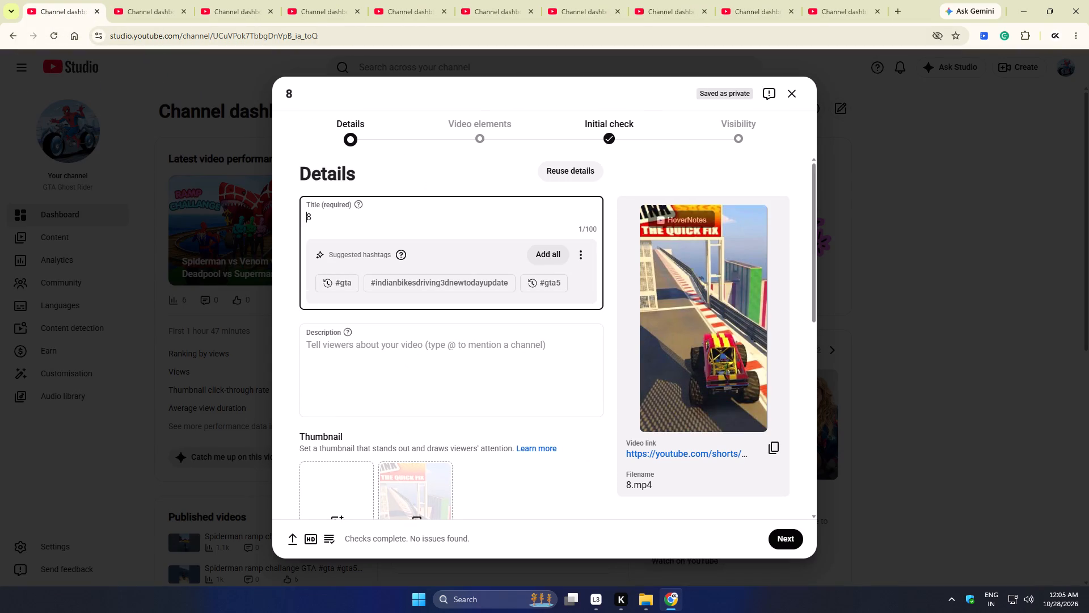
Replace video 8's title with "Spiderman ramp challange GTA #gta #gta5 #gta6 #gta6leaks" and enter the same text as its description.
{"action": "left_click_drag", "start_coordinate": [342, 223], "coordinate": [295, 221]}
{"action": "key", "text": "ctrl+v"}
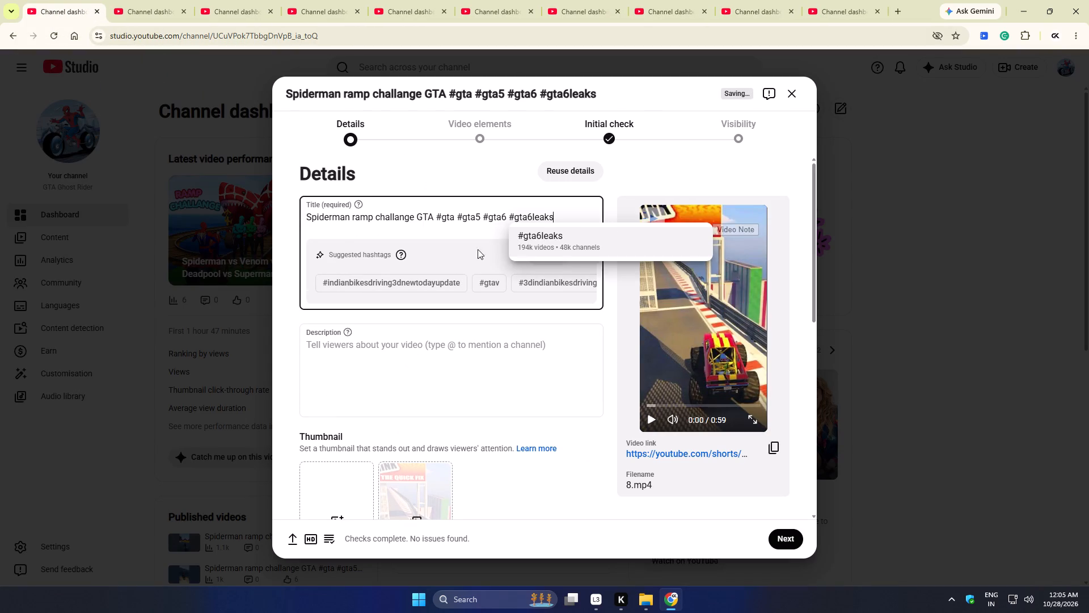
{"action": "left_click", "coordinate": [574, 250]}
{"action": "left_click", "coordinate": [399, 357]}
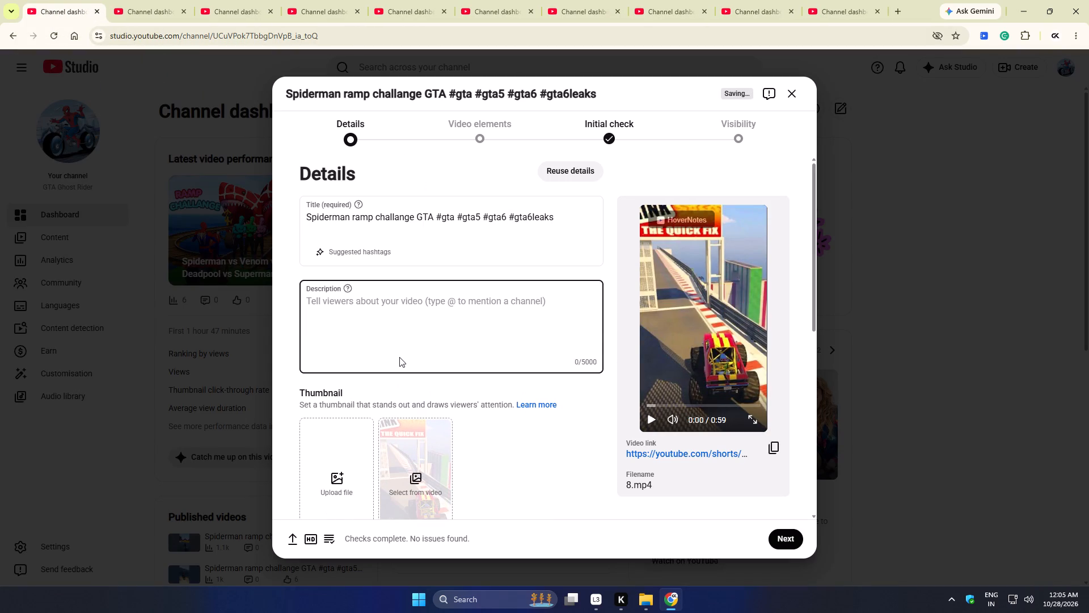
{"action": "key", "text": "ctrl+v"}
{"action": "left_click", "coordinate": [535, 325]}
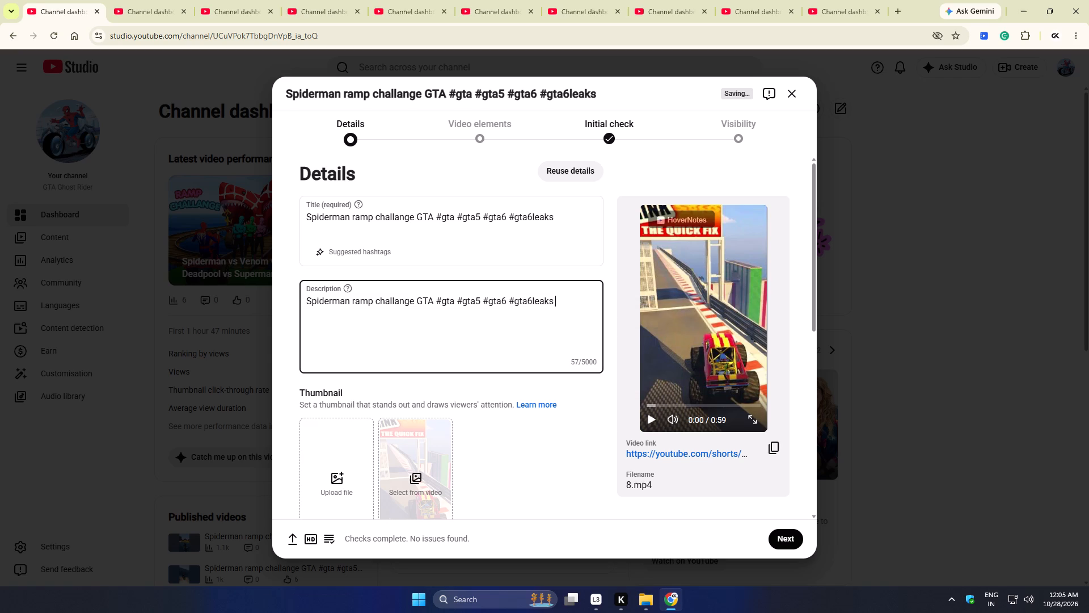
Schedule video 8 to go public on 28 Oct 2026 at 08:00 and close its browser tab.
{"action": "left_click", "coordinate": [793, 536]}
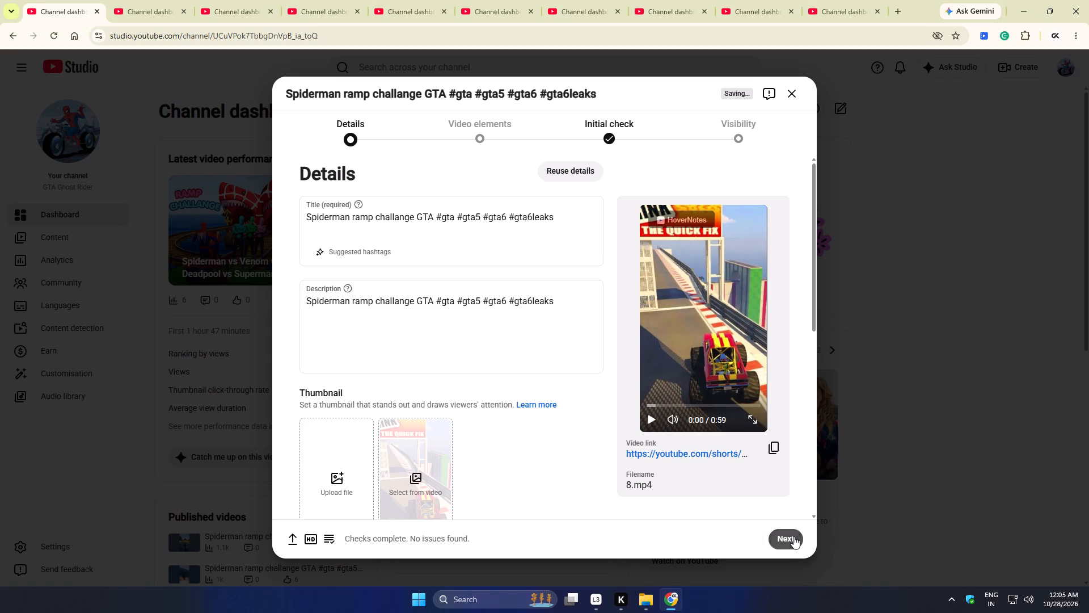
{"action": "left_click", "coordinate": [793, 536]}
{"action": "left_click", "coordinate": [793, 536]}
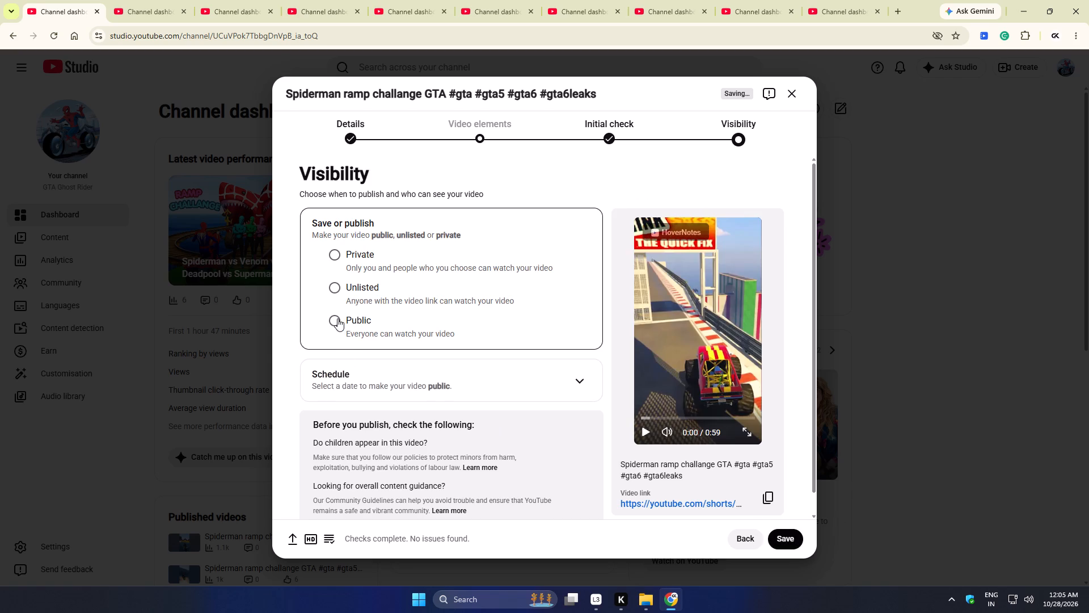
{"action": "left_click", "coordinate": [337, 318]}
{"action": "left_click", "coordinate": [143, 11]}
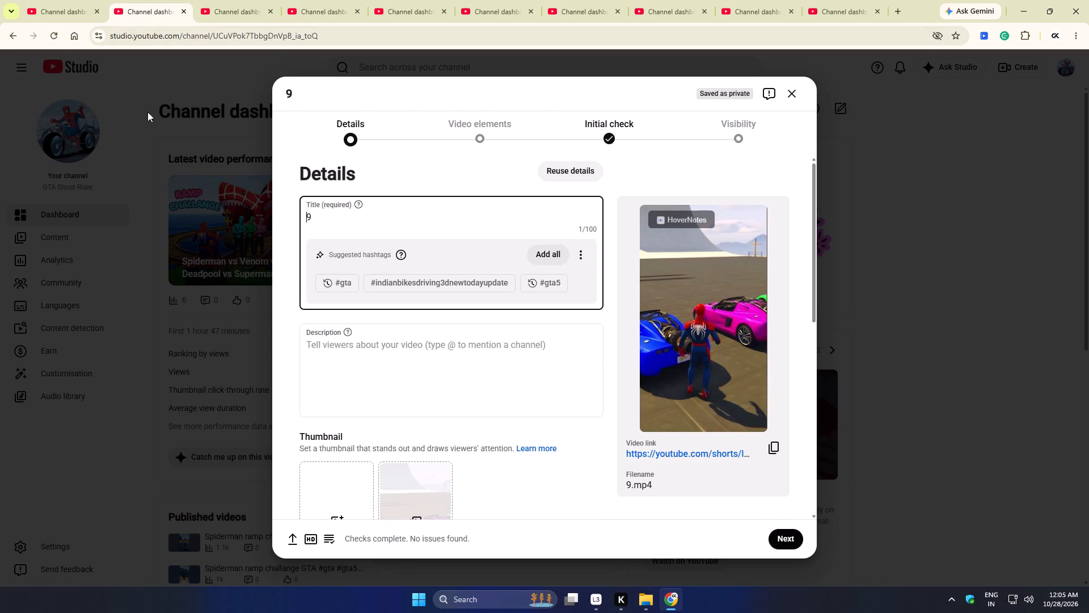
{"action": "left_click", "coordinate": [52, 7]}
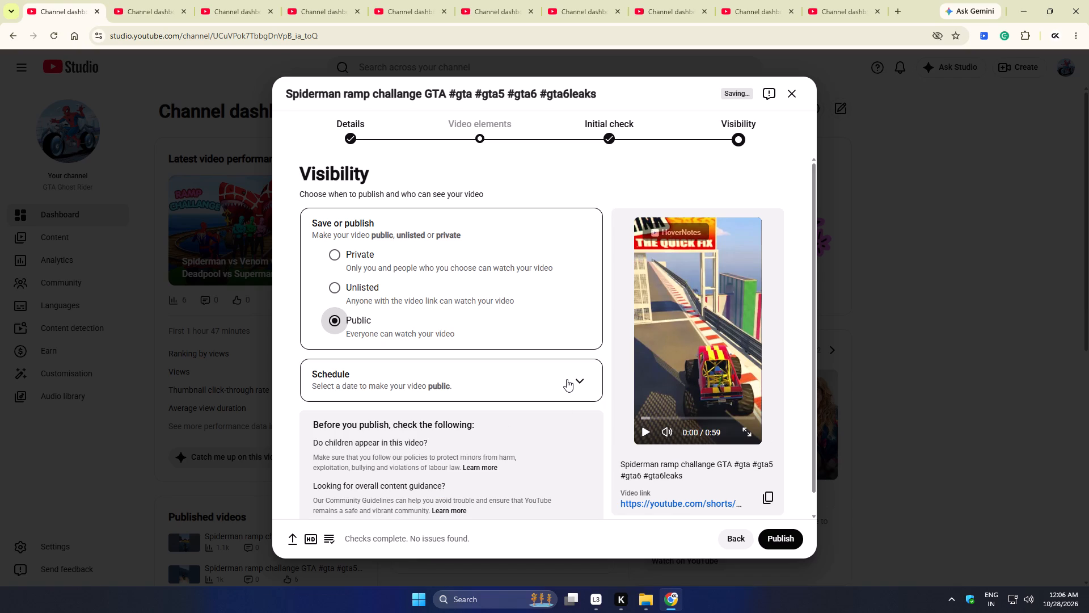
{"action": "left_click", "coordinate": [568, 382]}
{"action": "left_click", "coordinate": [340, 329]}
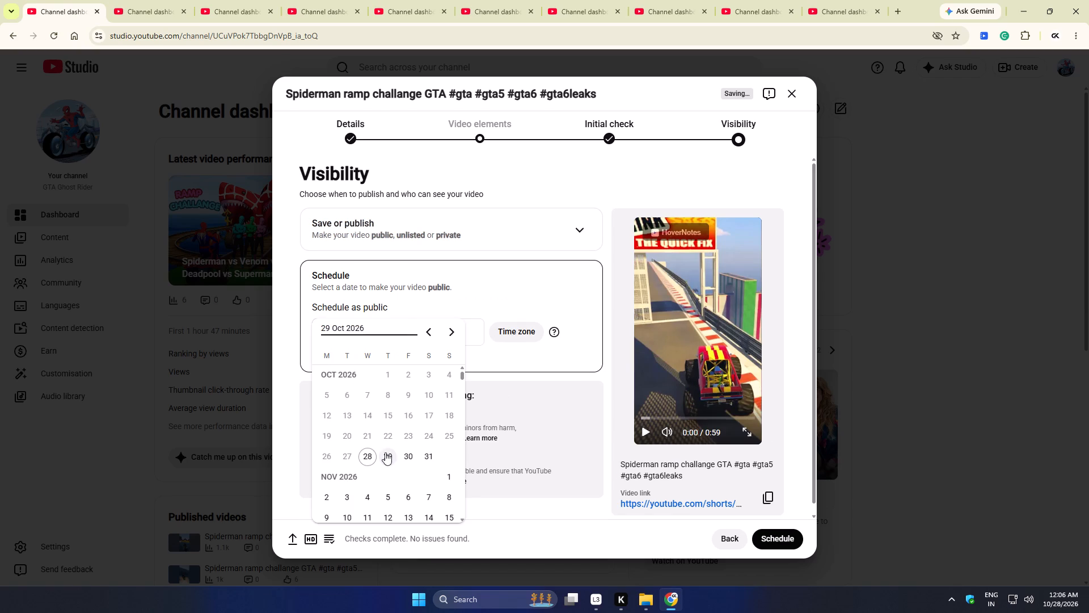
{"action": "scroll", "coordinate": [387, 458], "scroll_direction": "down", "scroll_amount": 2}
{"action": "scroll", "coordinate": [373, 409], "scroll_direction": "up", "scroll_amount": 3}
{"action": "left_click", "coordinate": [369, 457]}
{"action": "left_click", "coordinate": [454, 334]}
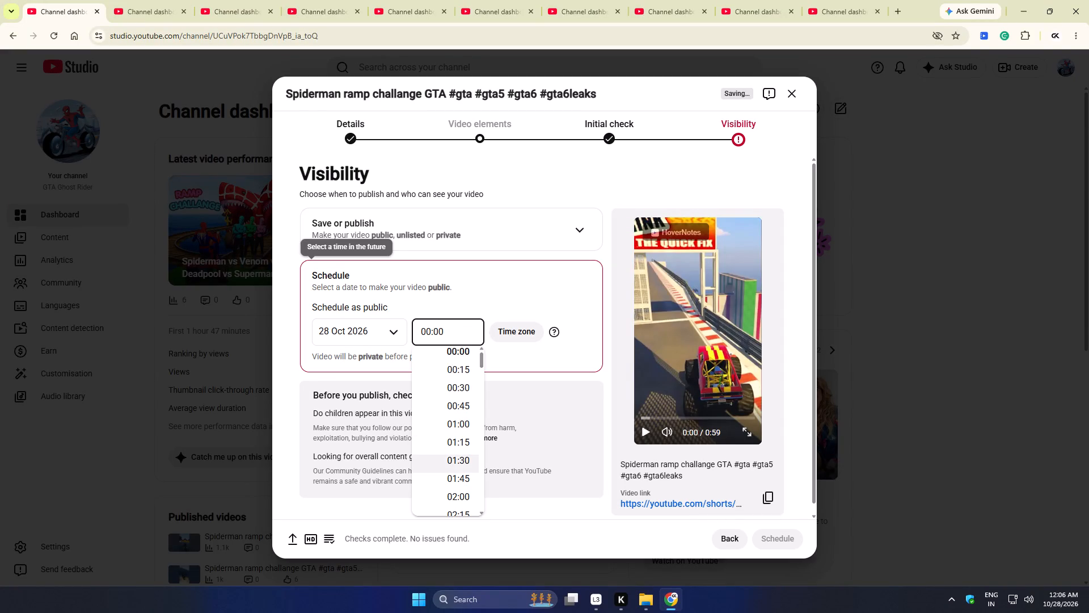
{"action": "scroll", "coordinate": [455, 467], "scroll_direction": "down", "scroll_amount": 8}
{"action": "left_click", "coordinate": [458, 473]}
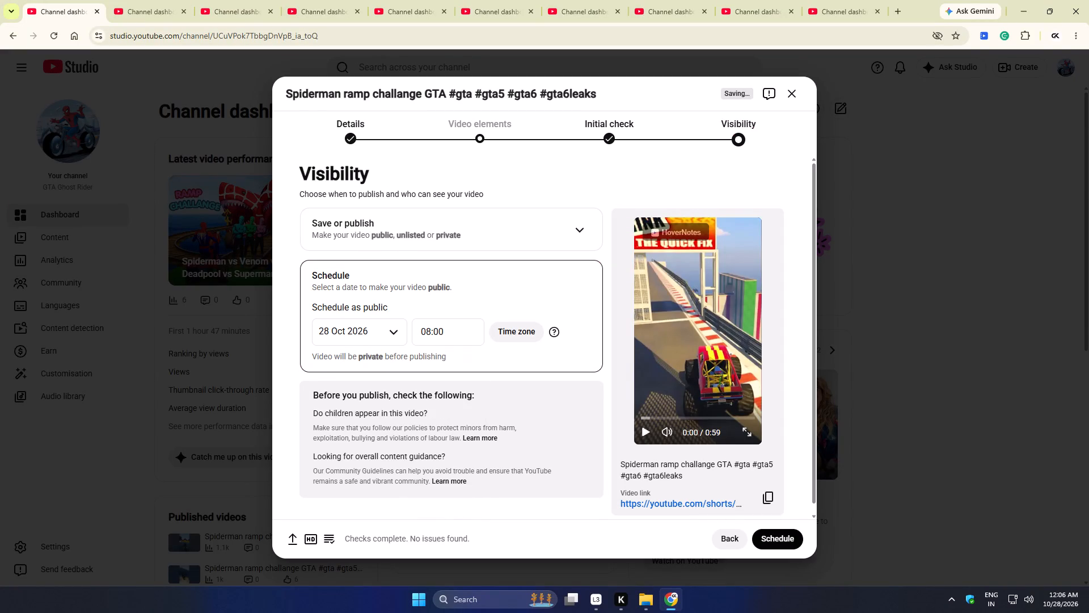
{"action": "left_click", "coordinate": [789, 536]}
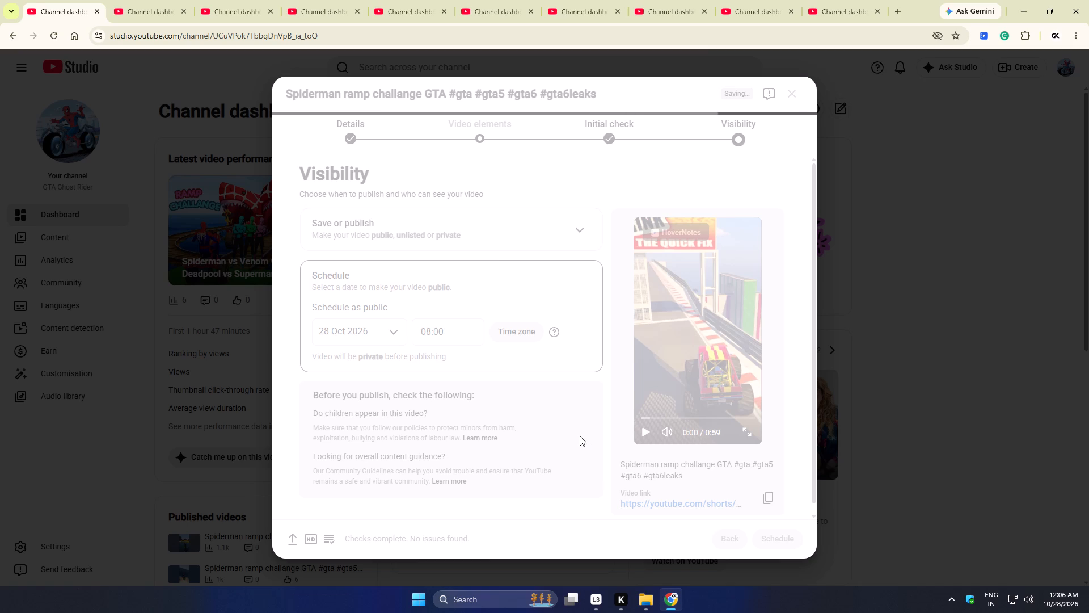
{"action": "left_click", "coordinate": [669, 407]}
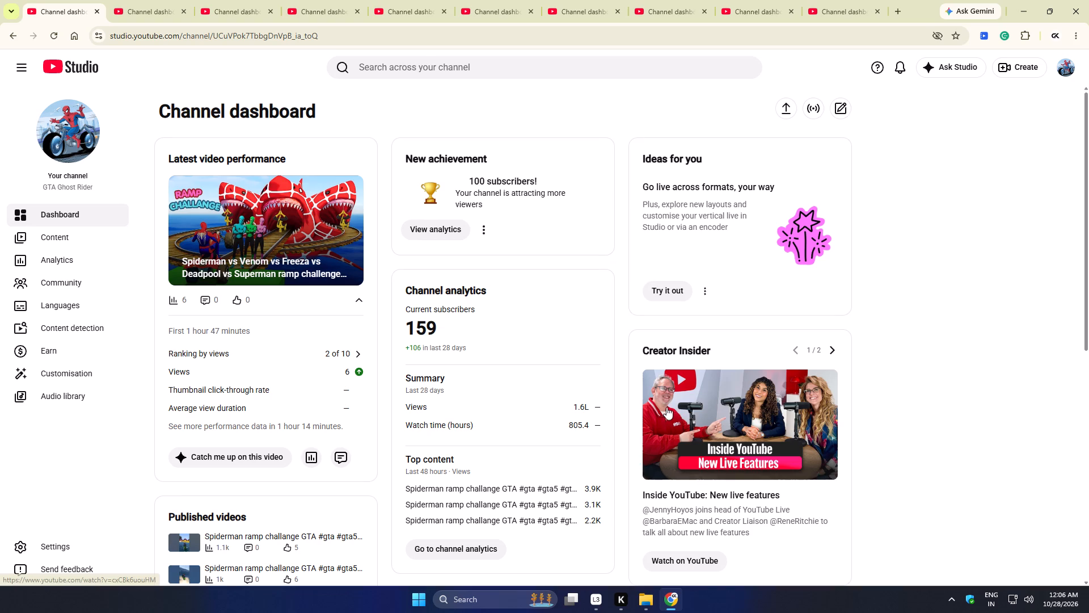
{"action": "left_click", "coordinate": [95, 12]}
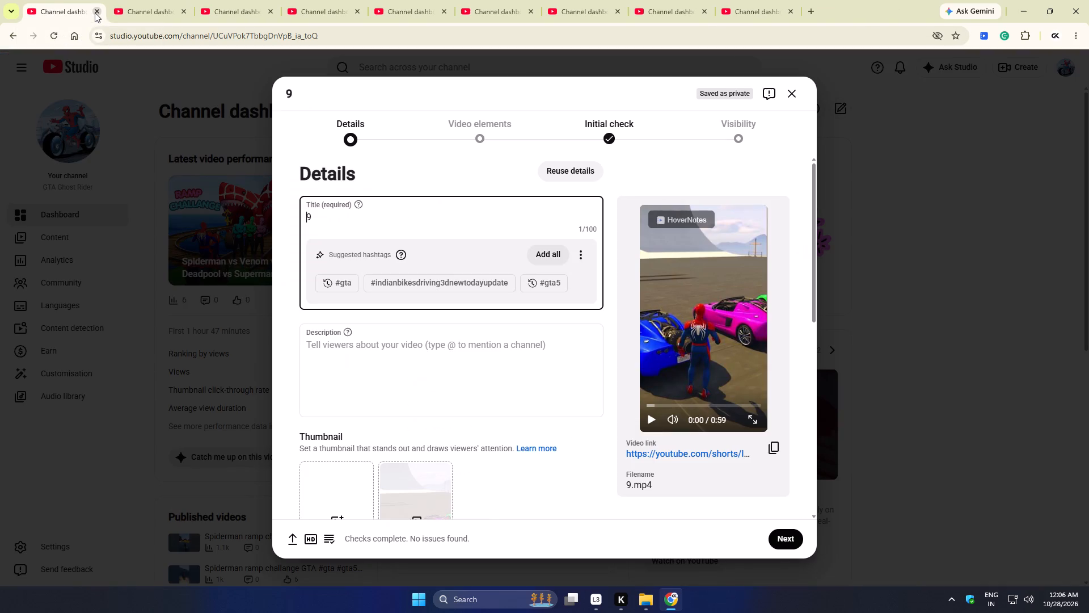
Replace video 9's title with "Spiderman ramp challange GTA #gta #gta5 #gta6 #gta6leaks" and enter the same text as its description.
{"action": "left_click_drag", "start_coordinate": [321, 221], "coordinate": [298, 219]}
{"action": "key", "text": "ctrl+v"}
{"action": "left_click", "coordinate": [573, 242]}
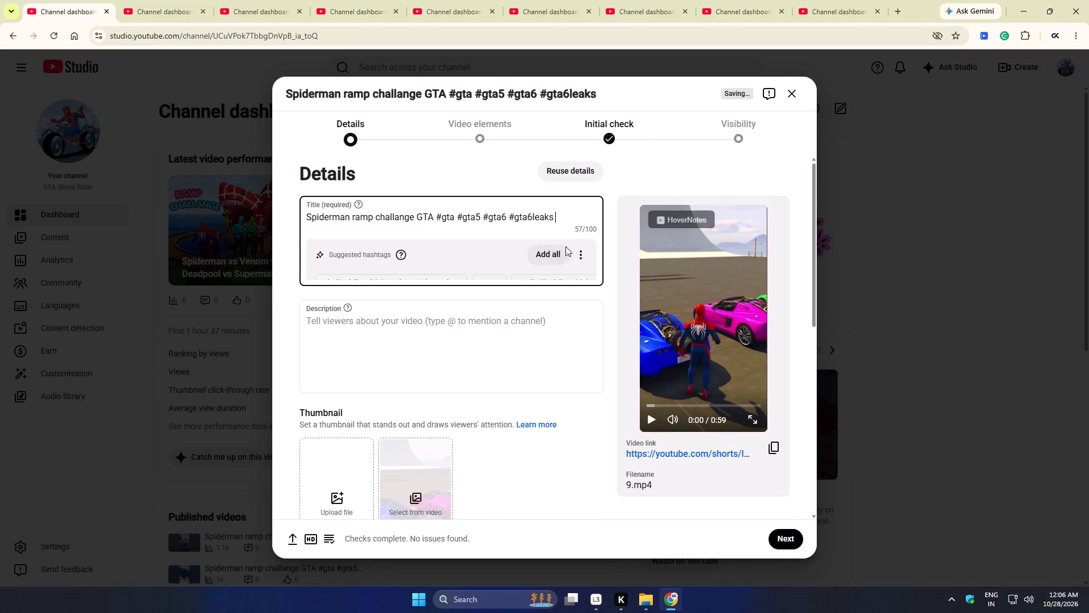
{"action": "left_click", "coordinate": [400, 352]}
{"action": "key", "text": "ctrl+v"}
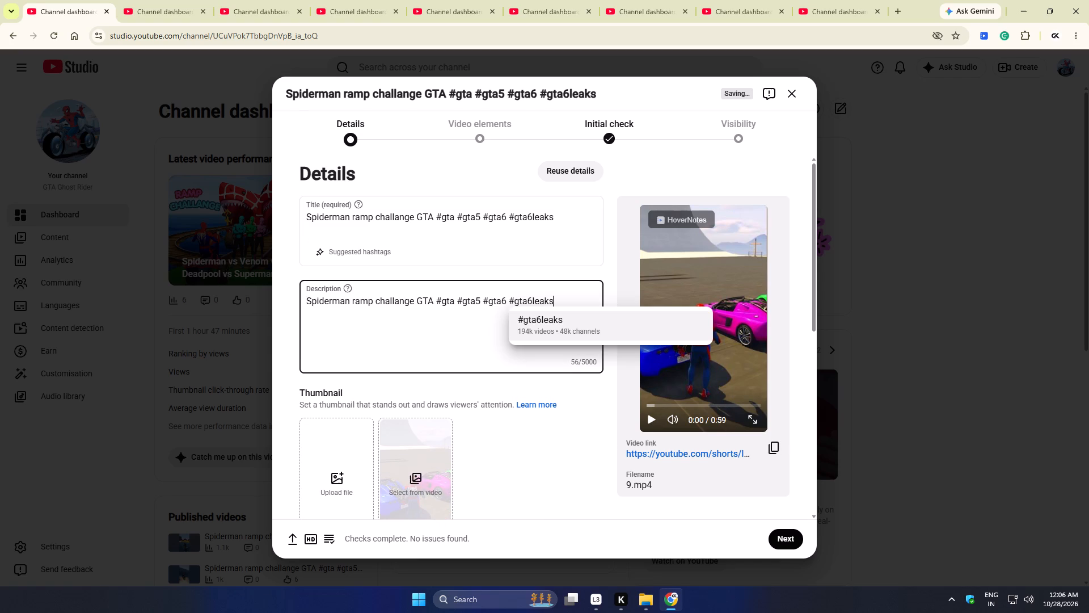
{"action": "left_click", "coordinate": [541, 324]}
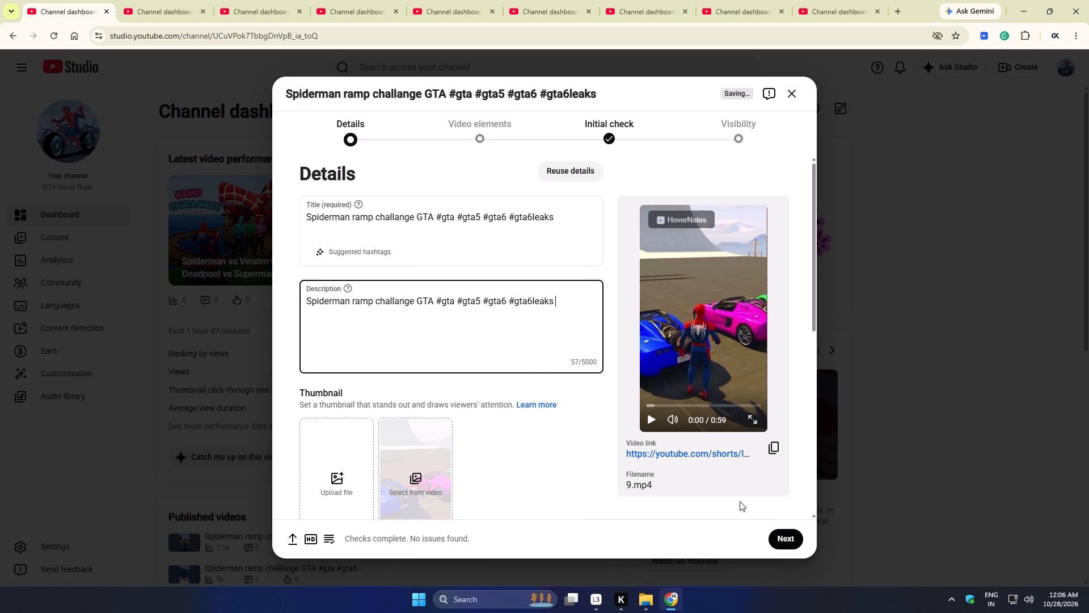
Schedule video 9 to go public on 28 Oct 2026 at 09:00 and close its browser tab.
{"action": "left_click", "coordinate": [780, 541]}
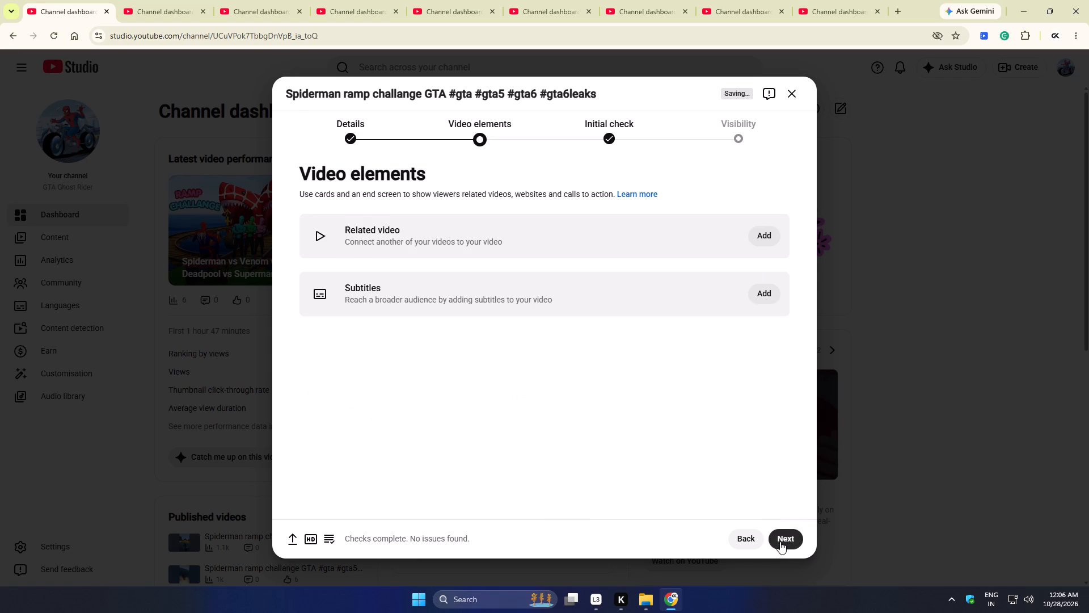
{"action": "left_click", "coordinate": [780, 541]}
{"action": "left_click", "coordinate": [780, 541]}
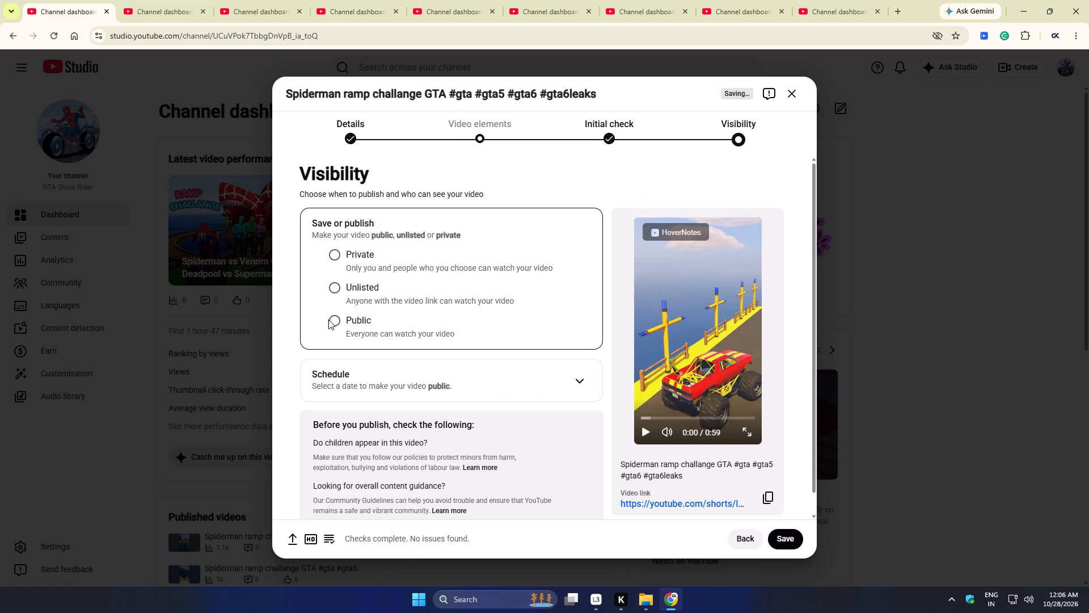
{"action": "left_click", "coordinate": [336, 320]}
{"action": "left_click", "coordinate": [547, 379]}
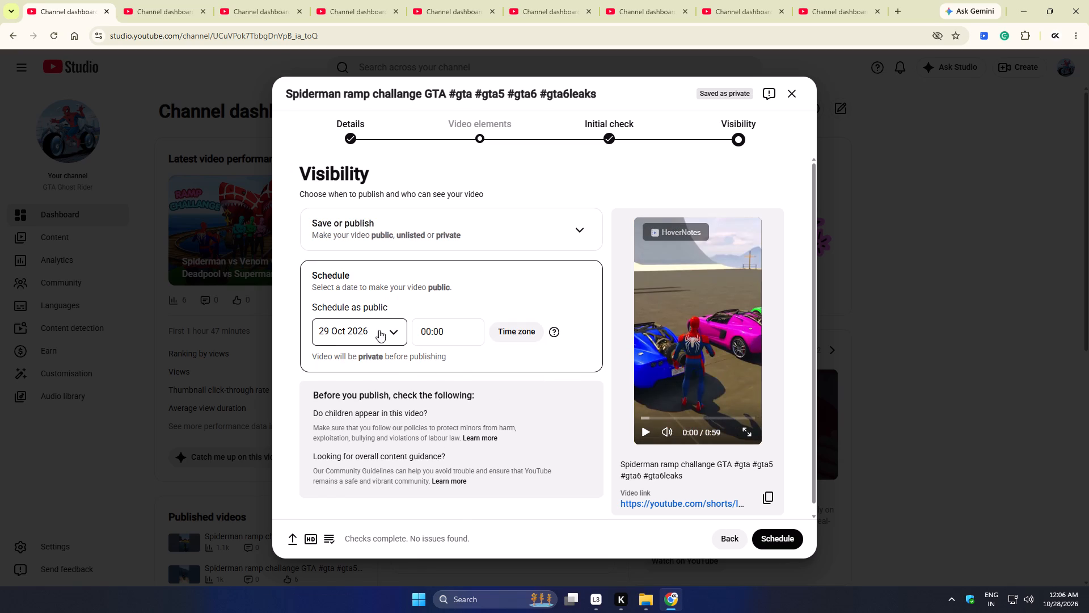
{"action": "left_click", "coordinate": [369, 331]}
{"action": "left_click", "coordinate": [369, 456]}
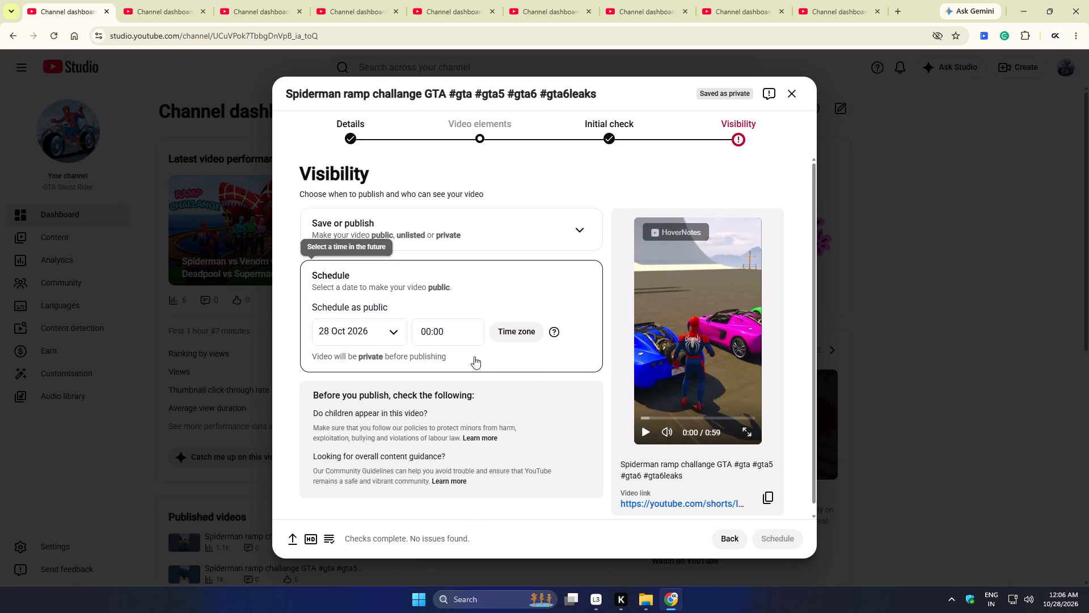
{"action": "left_click", "coordinate": [466, 334]}
{"action": "scroll", "coordinate": [422, 441], "scroll_direction": "down", "scroll_amount": 6}
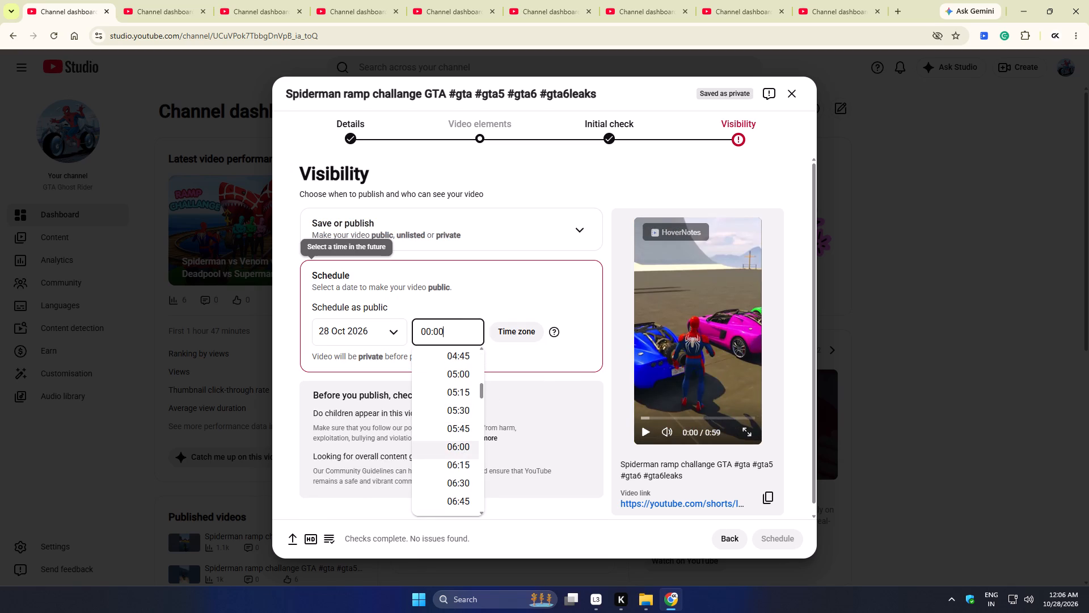
{"action": "scroll", "coordinate": [466, 453], "scroll_direction": "down", "scroll_amount": 4}
{"action": "left_click", "coordinate": [464, 437]}
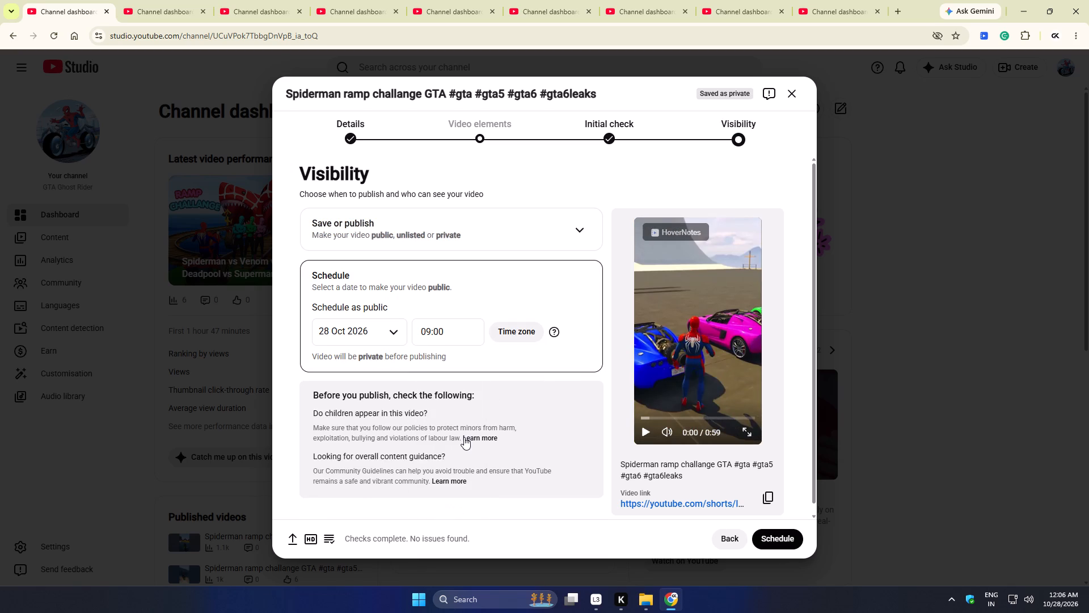
{"action": "left_click", "coordinate": [149, 0]}
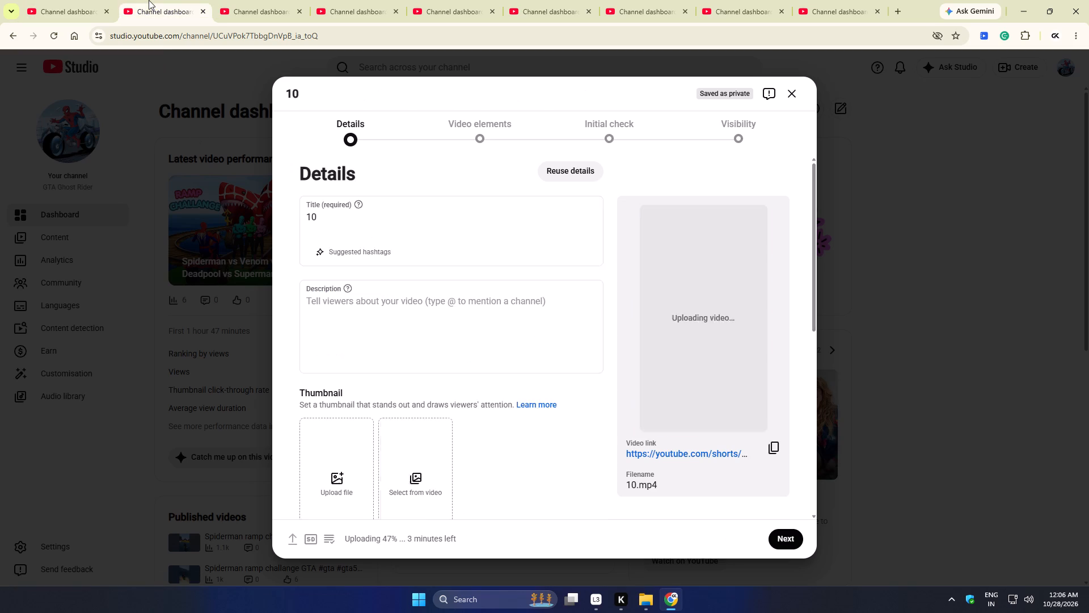
{"action": "left_click", "coordinate": [53, 1]}
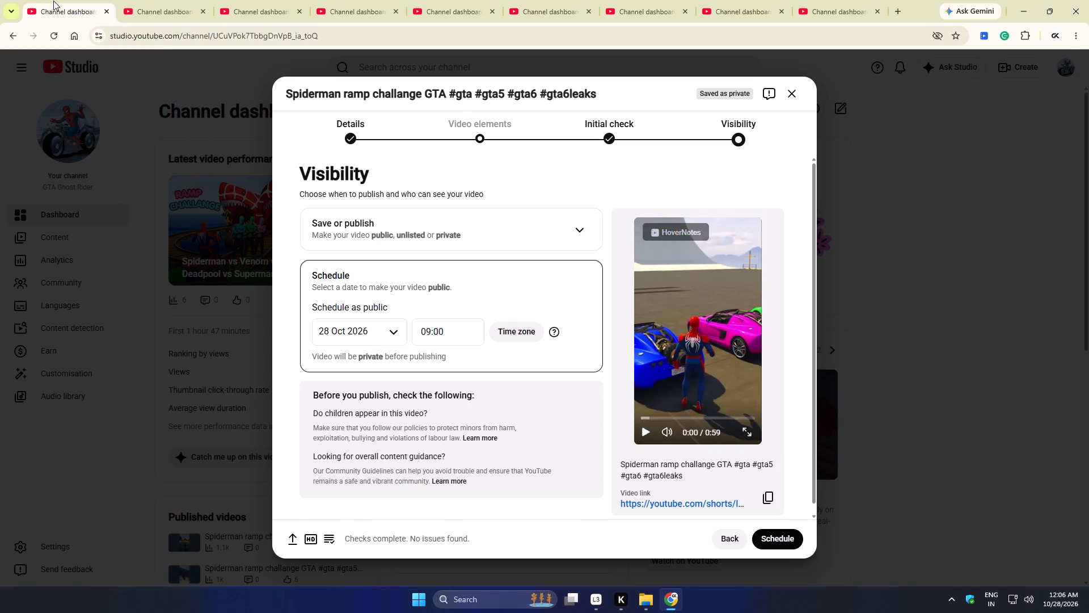
{"action": "left_click", "coordinate": [778, 538]}
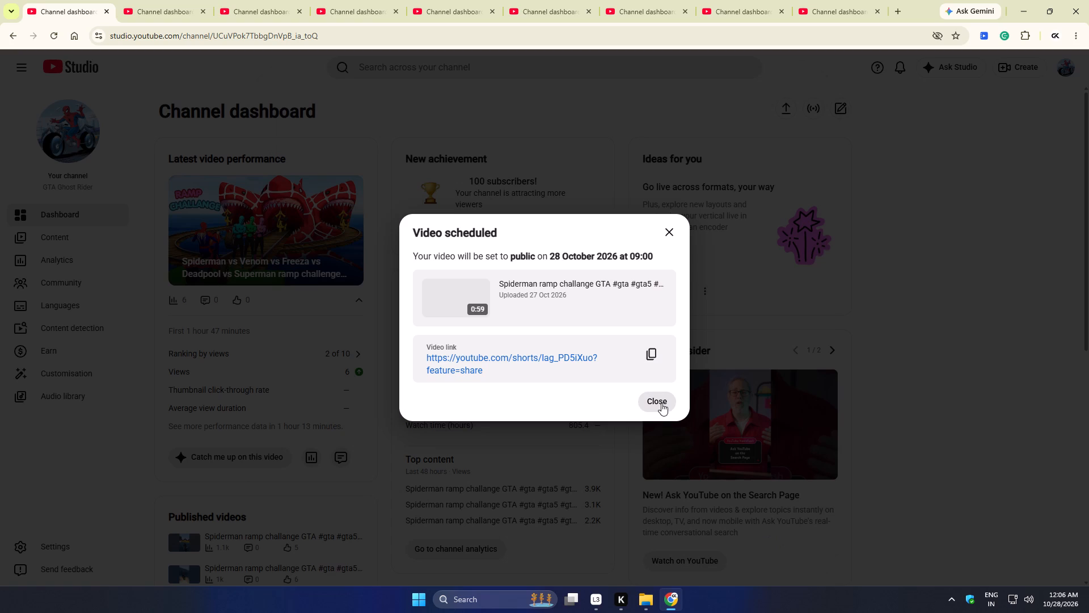
{"action": "left_click", "coordinate": [661, 403]}
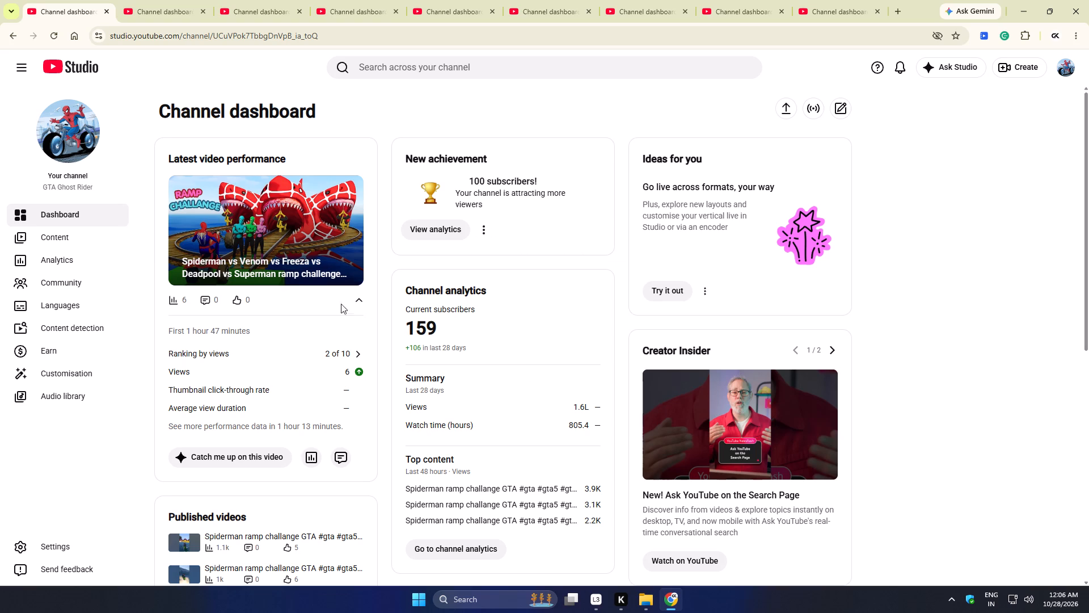
{"action": "left_click", "coordinate": [104, 11]}
Replace video 10's title with "Spiderman ramp challange GTA #gta #gta5 #gta6 #gta6leaks" and enter the same text as its description.
{"action": "left_click_drag", "start_coordinate": [330, 215], "coordinate": [315, 205]}
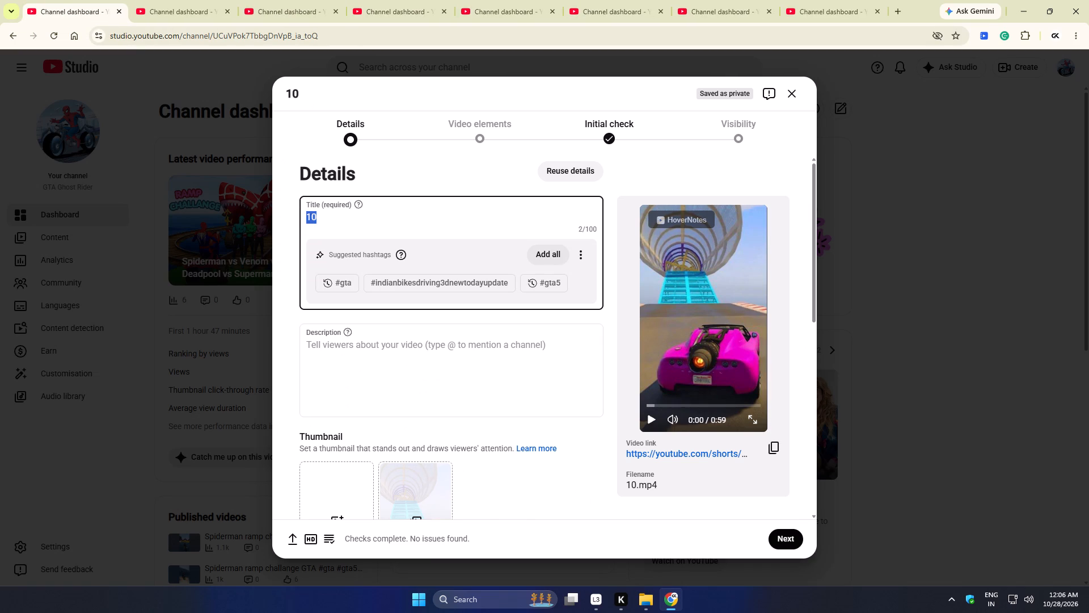
{"action": "left_click_drag", "start_coordinate": [315, 205], "coordinate": [308, 205]}
{"action": "key", "text": "ctrl+v"}
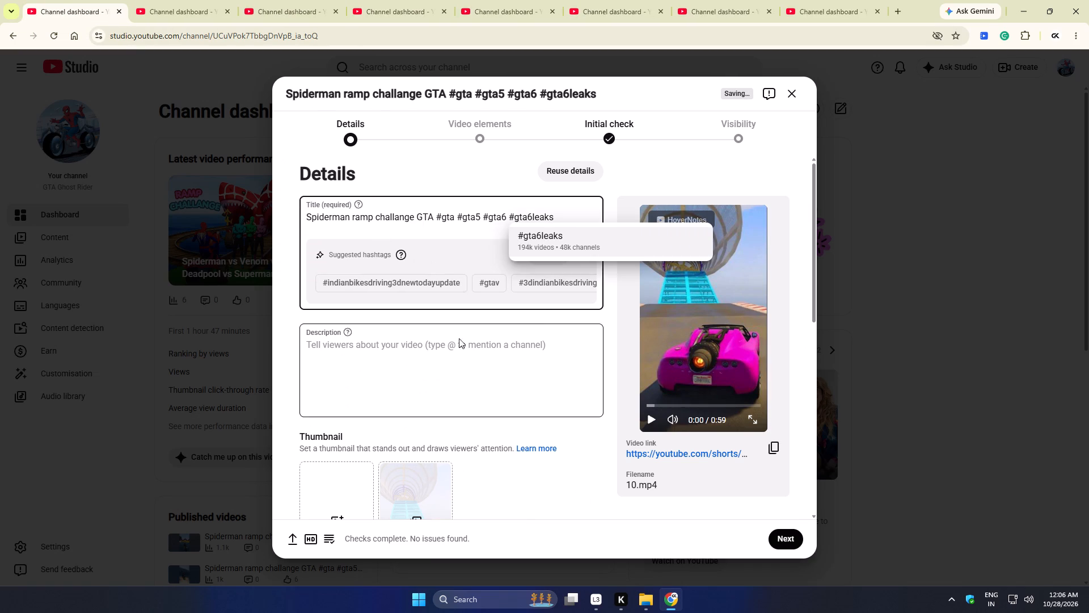
{"action": "left_click", "coordinate": [585, 245]}
{"action": "left_click", "coordinate": [432, 356]}
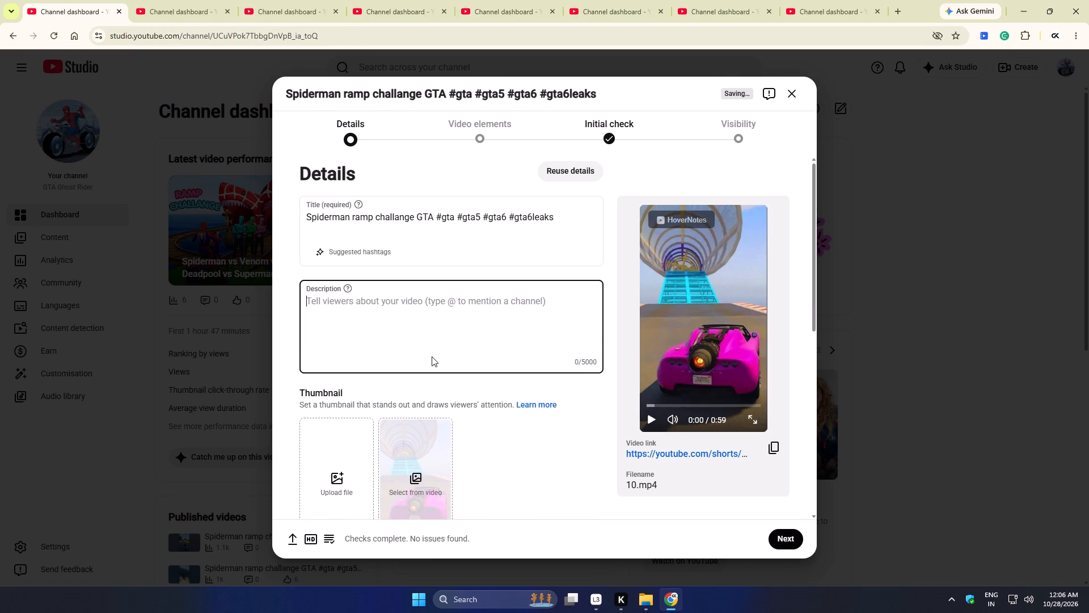
{"action": "key", "text": "ctrl+v"}
{"action": "left_click", "coordinate": [539, 325]}
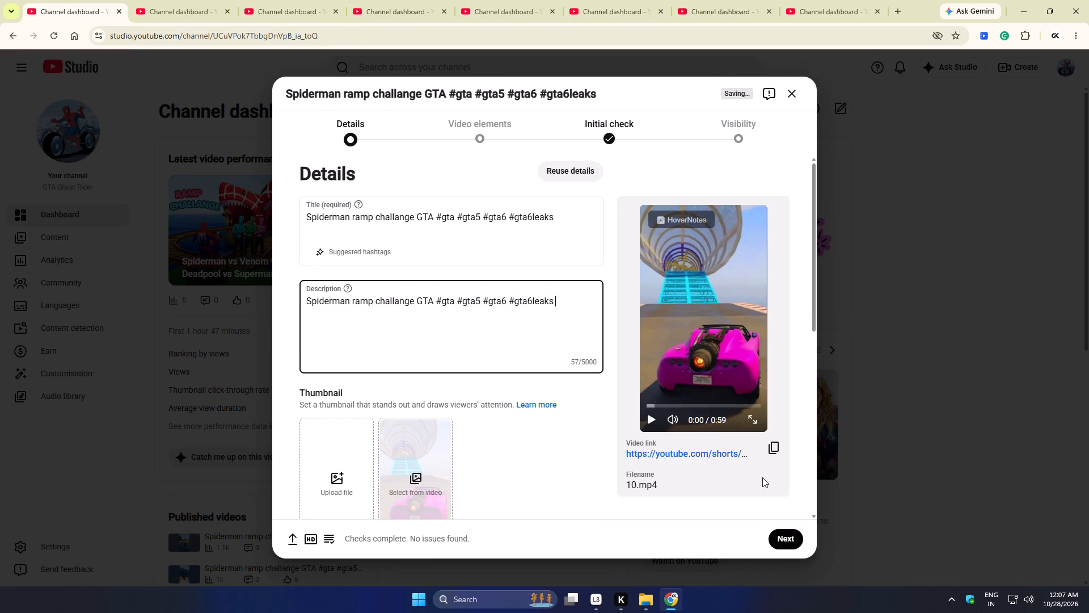
Schedule video 10 to go public on 28 Oct 2026 at 10:00 and close its browser tab.
{"action": "left_click", "coordinate": [780, 551]}
{"action": "double_click", "coordinate": [787, 537]}
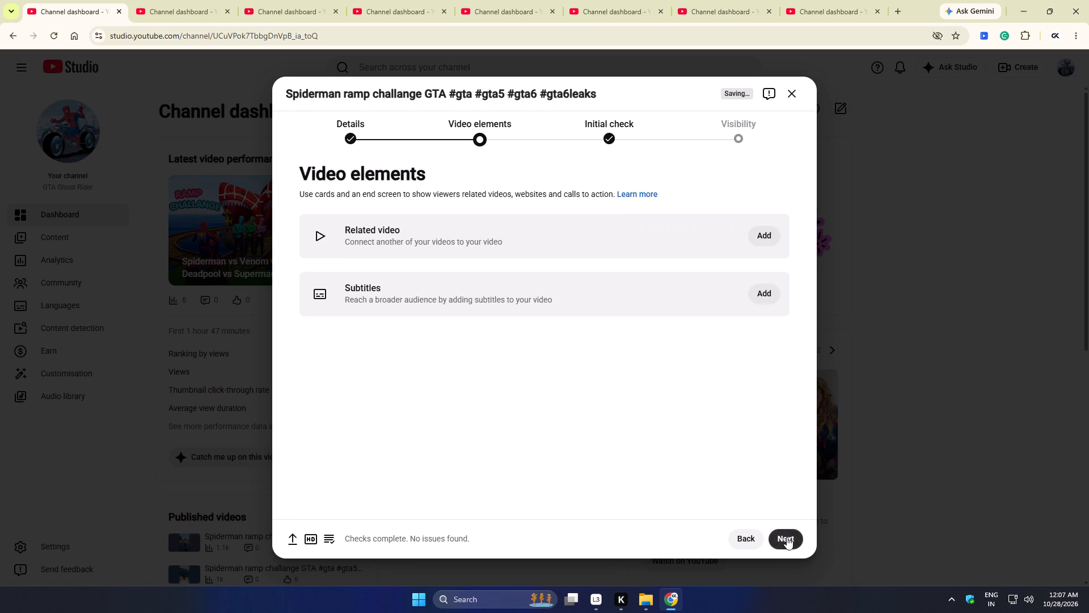
{"action": "left_click", "coordinate": [787, 537]}
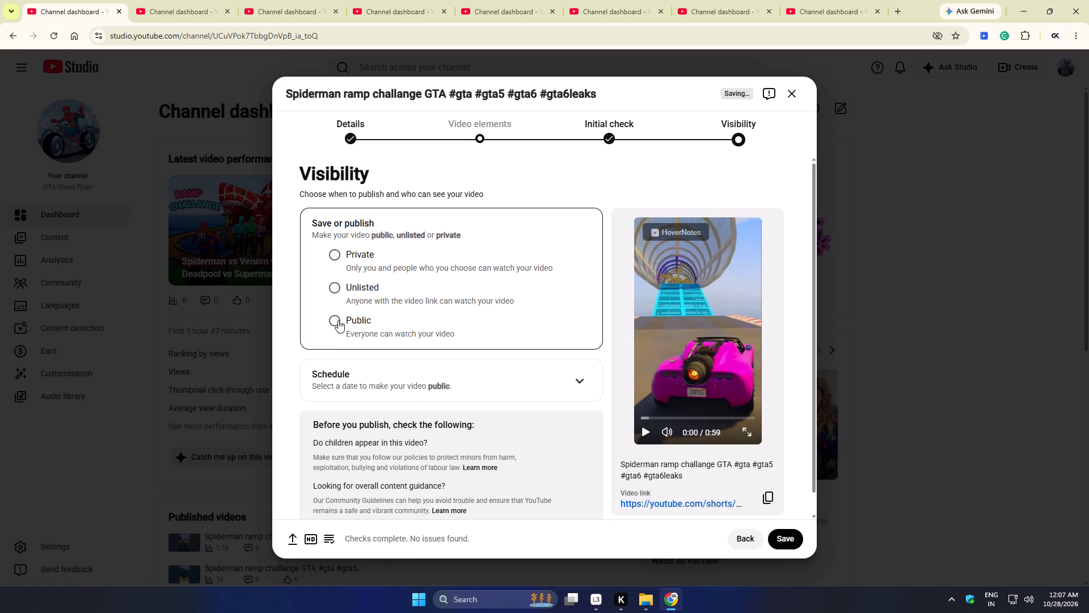
{"action": "left_click", "coordinate": [338, 320]}
{"action": "left_click", "coordinate": [403, 387]}
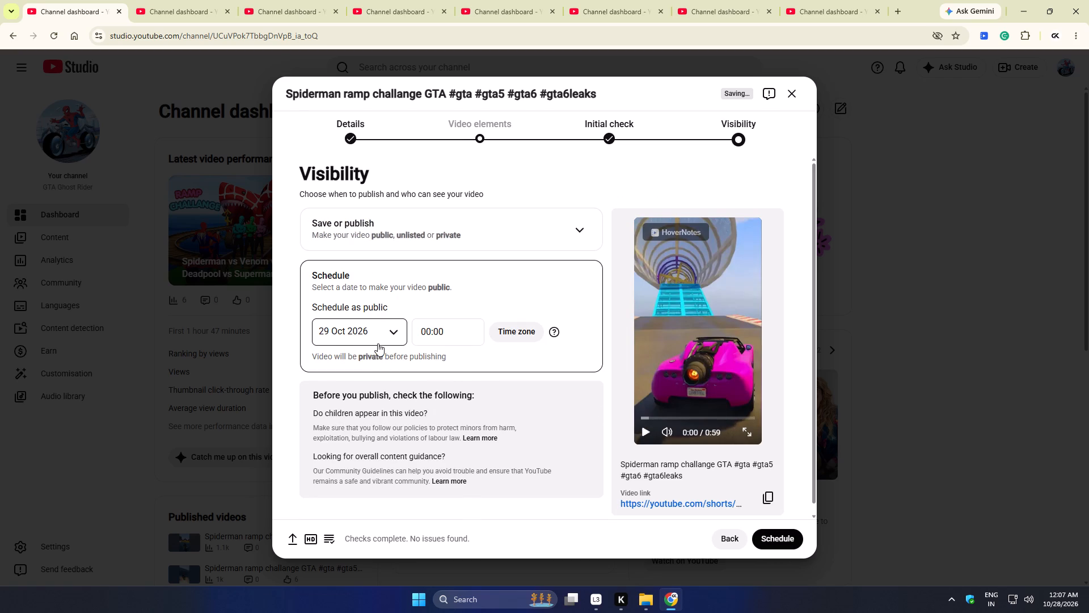
{"action": "left_click", "coordinate": [378, 340]}
{"action": "left_click", "coordinate": [366, 457]}
{"action": "left_click", "coordinate": [450, 331]}
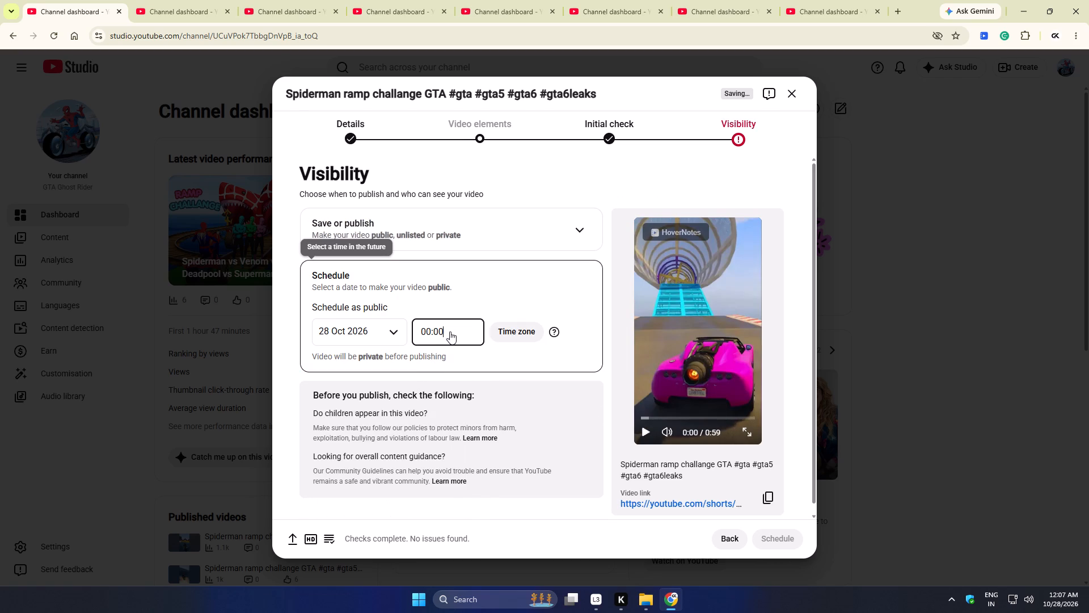
{"action": "scroll", "coordinate": [461, 393], "scroll_direction": "down", "scroll_amount": 7}
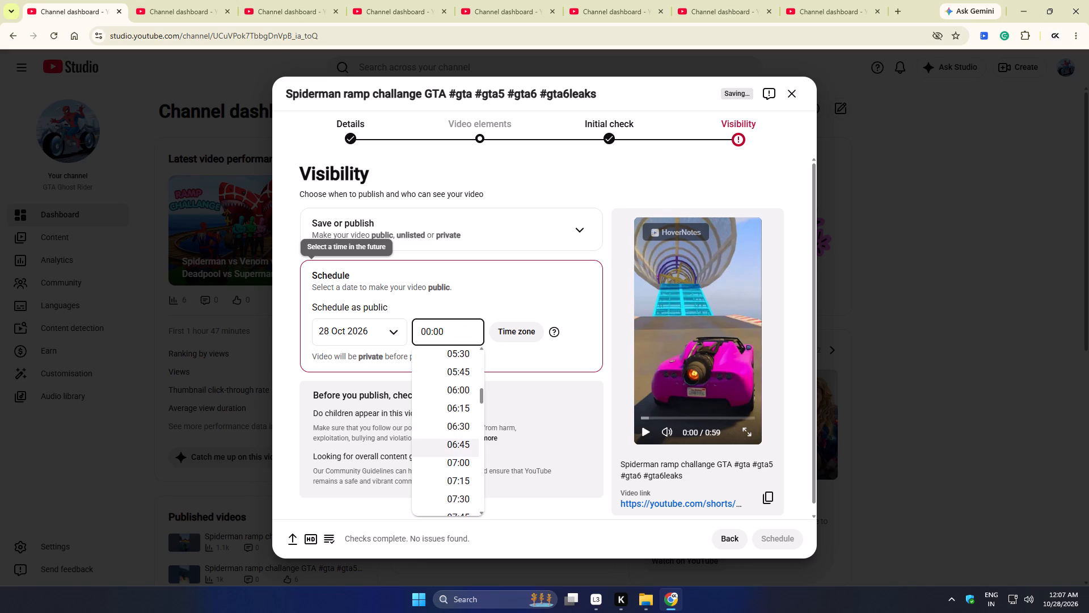
{"action": "scroll", "coordinate": [459, 441], "scroll_direction": "down", "scroll_amount": 4}
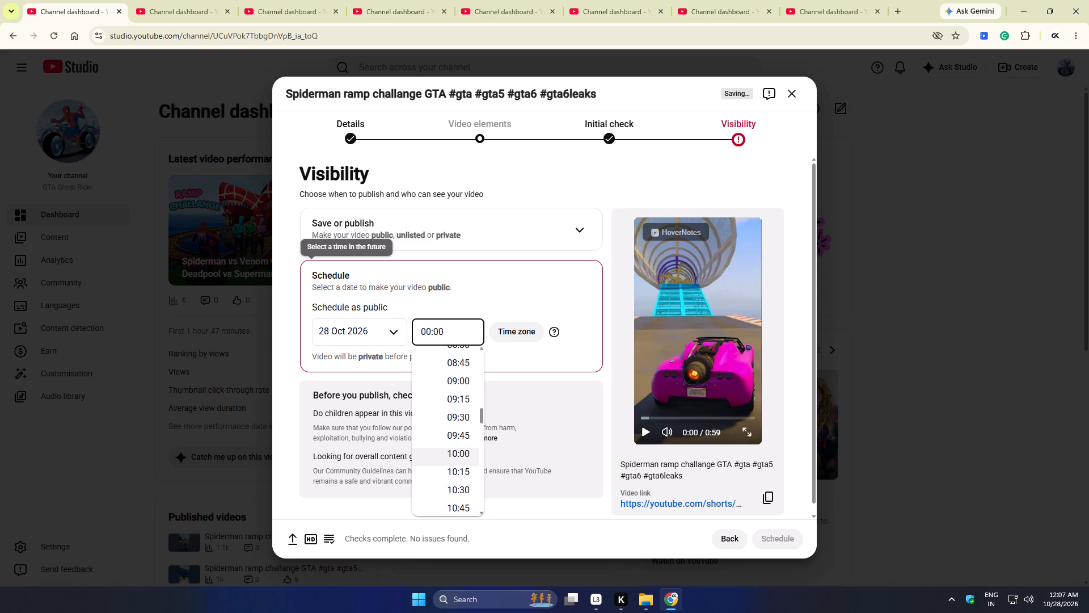
{"action": "left_click", "coordinate": [462, 455]}
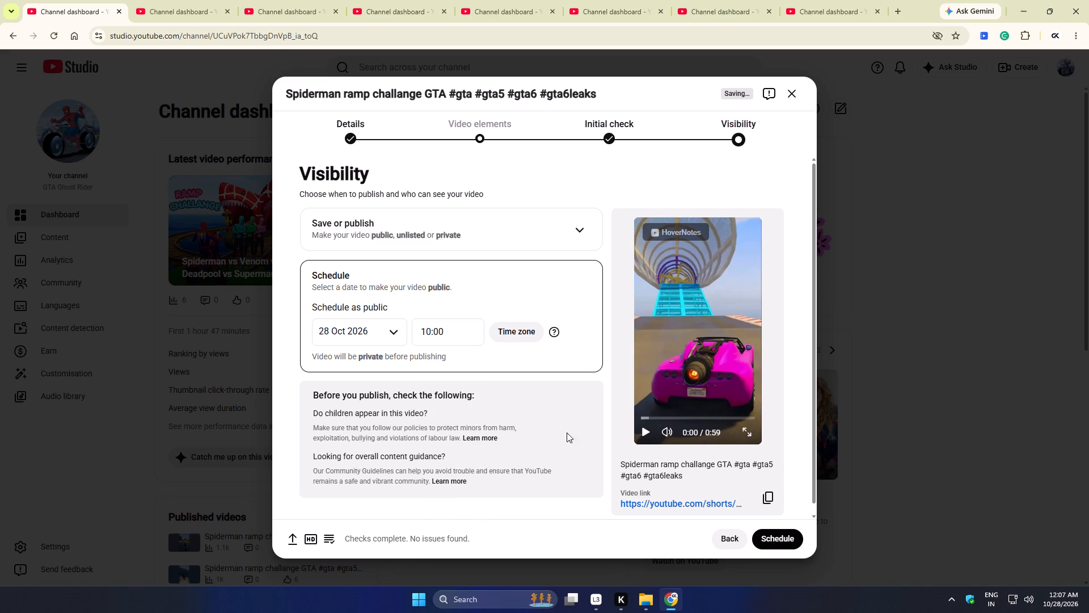
{"action": "left_click", "coordinate": [157, 1]}
{"action": "left_click", "coordinate": [52, 9]}
{"action": "left_click", "coordinate": [770, 541]}
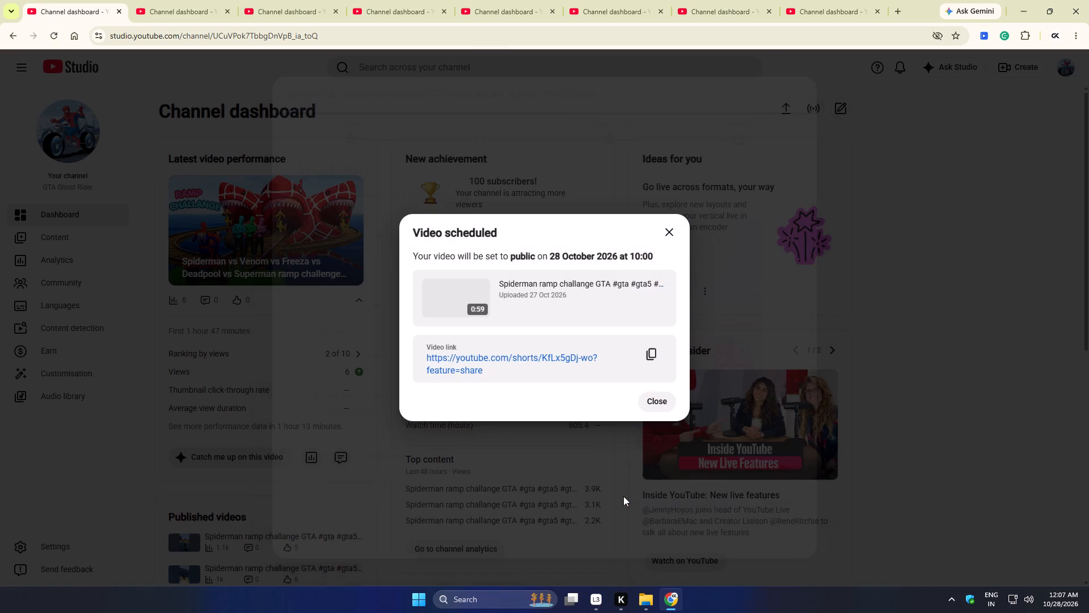
{"action": "left_click", "coordinate": [660, 396]}
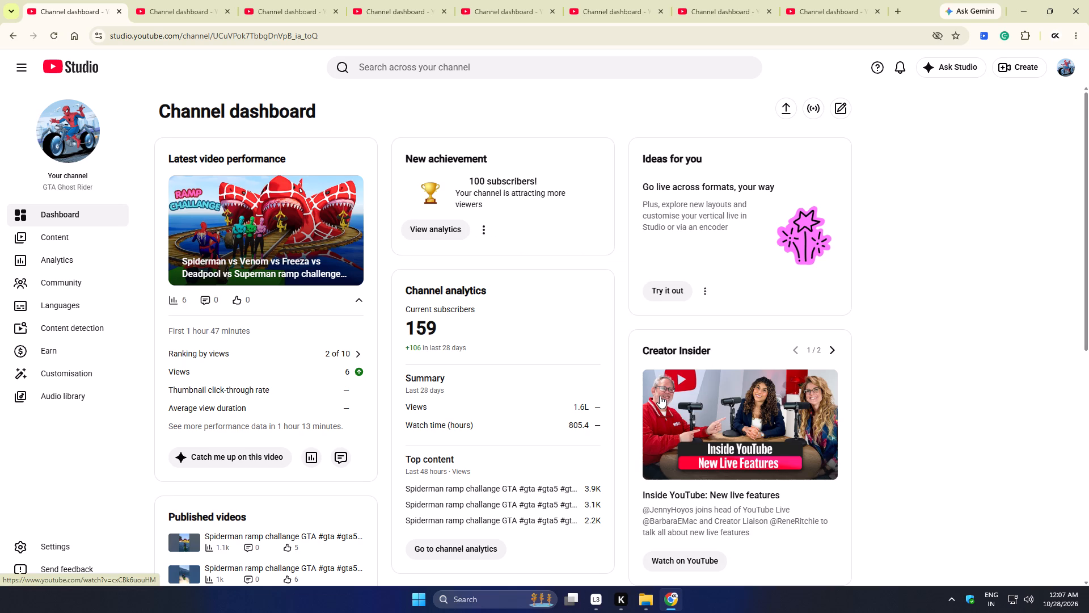
{"action": "left_click", "coordinate": [117, 12]}
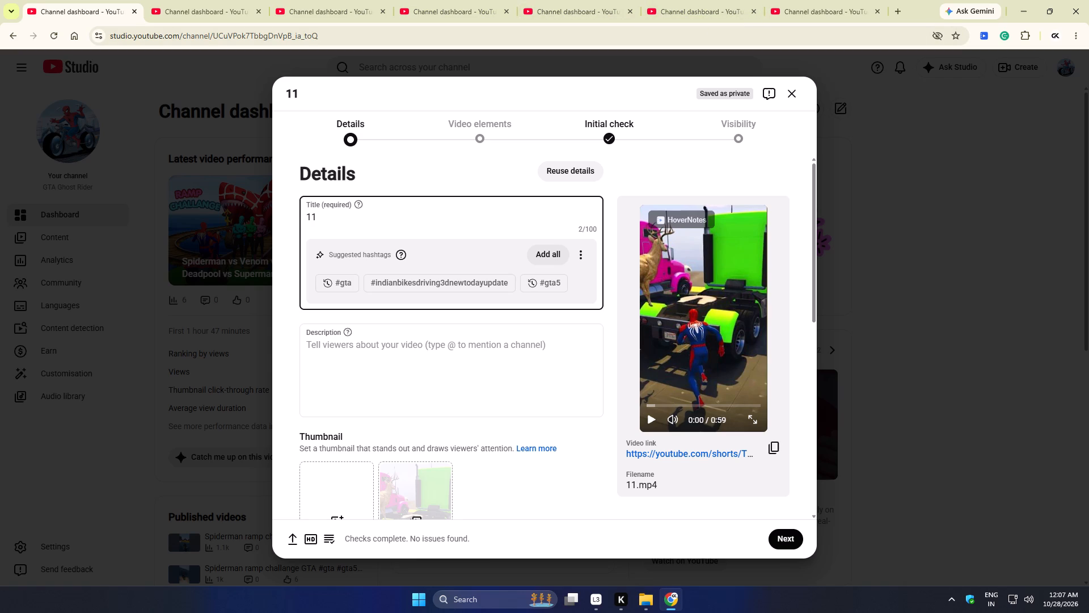
Replace video 11's title with "Spiderman ramp challange GTA #gta #gta5 #gta6 #gta6leaks" and enter the same text as its description.
{"action": "left_click_drag", "start_coordinate": [319, 216], "coordinate": [300, 213]}
{"action": "key", "text": "ctrl+v"}
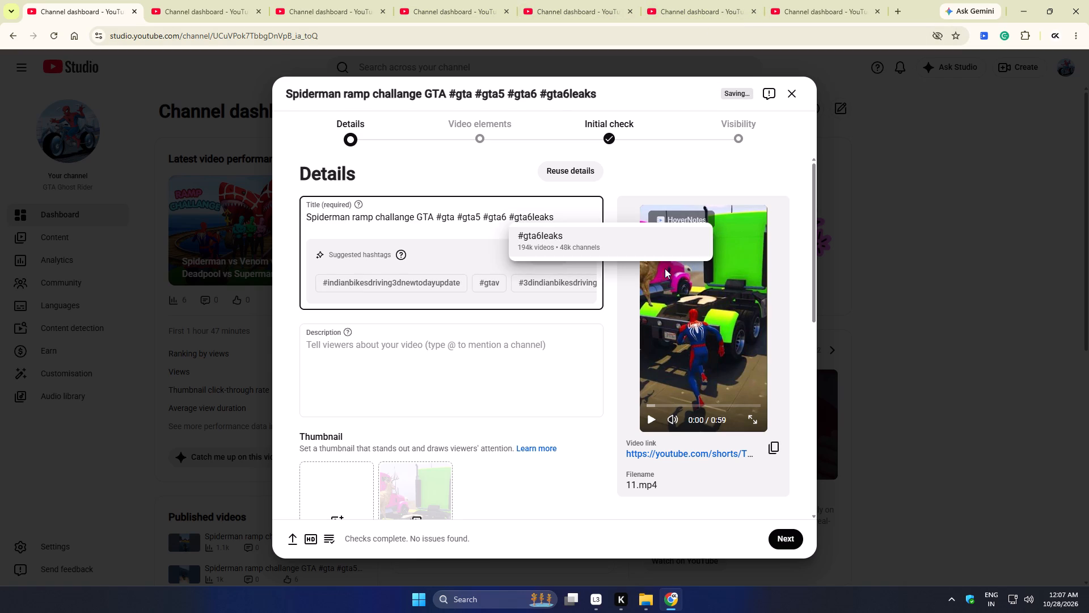
{"action": "left_click", "coordinate": [645, 253]}
{"action": "left_click", "coordinate": [505, 358]}
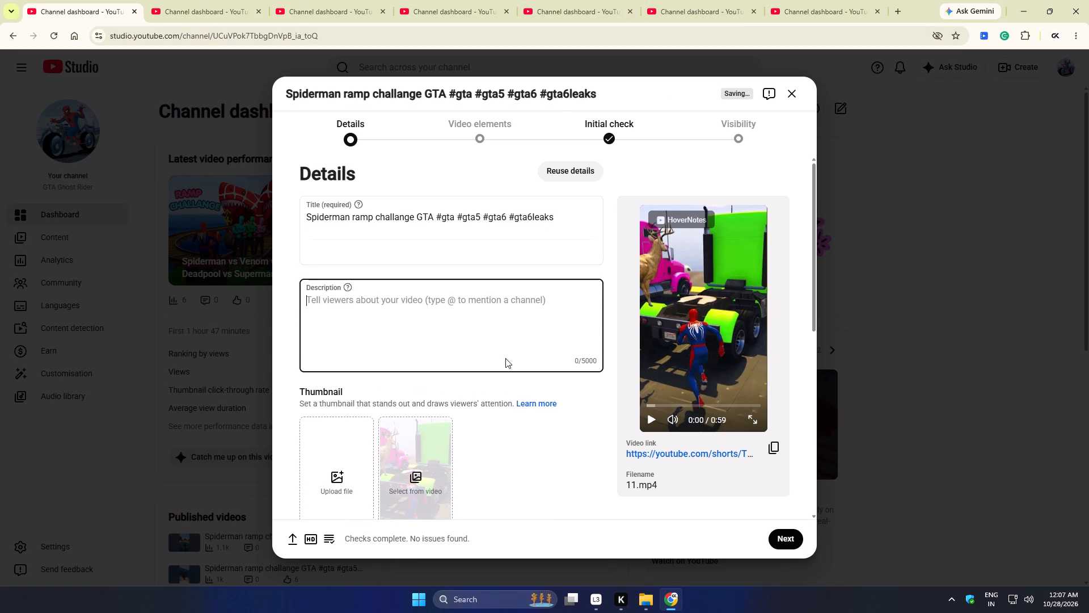
{"action": "key", "text": "ctrl+v"}
{"action": "left_click", "coordinate": [605, 338]}
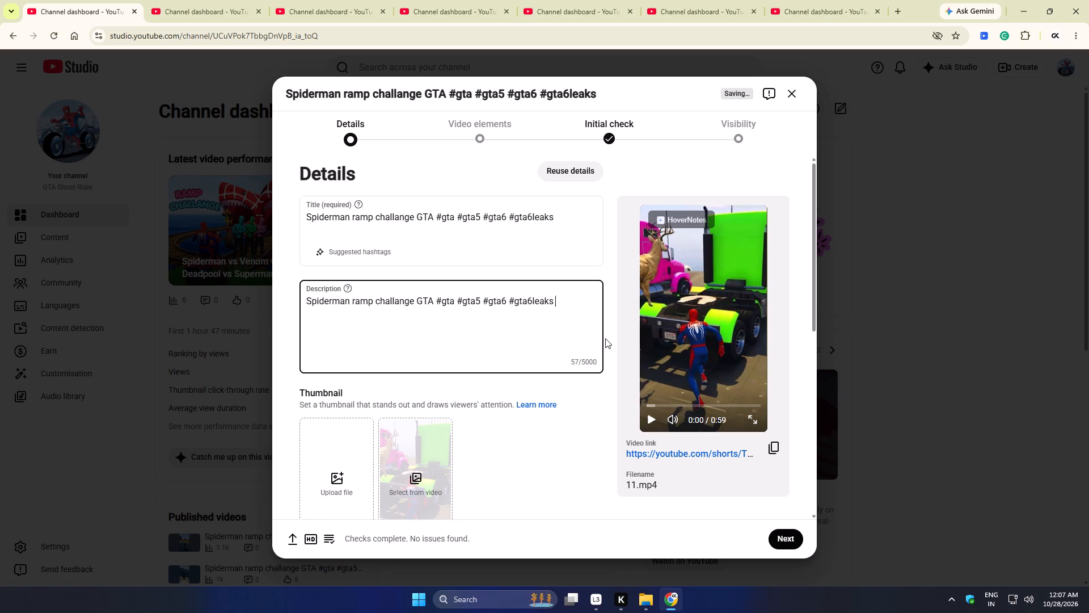
Schedule video 11 to go public on 28 Oct 2026 at 16:00 and close its browser tab.
{"action": "double_click", "coordinate": [779, 536]}
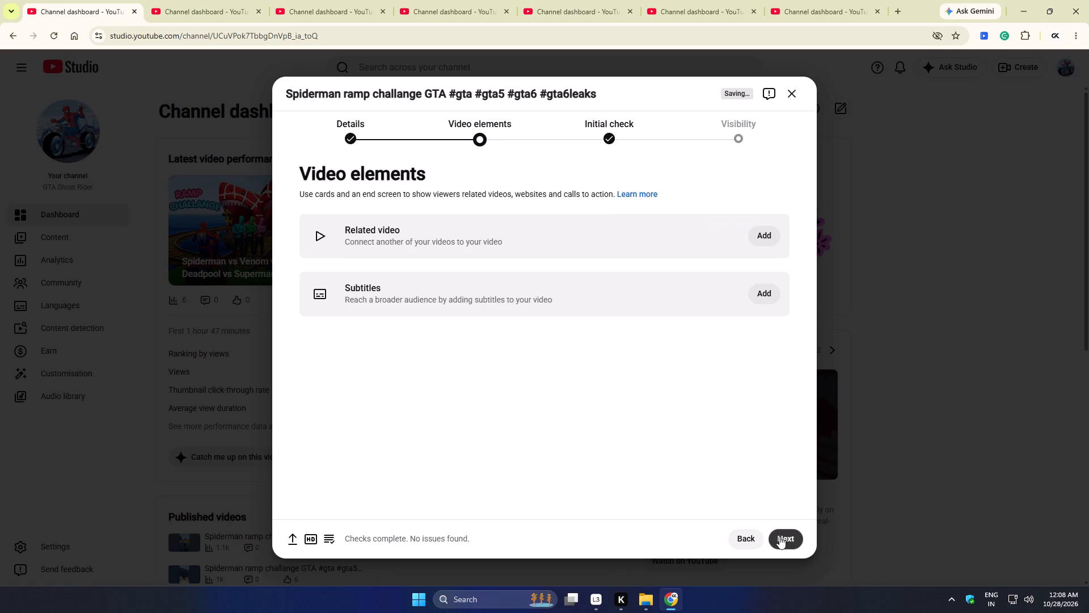
{"action": "left_click", "coordinate": [779, 536]}
{"action": "left_click", "coordinate": [338, 316]}
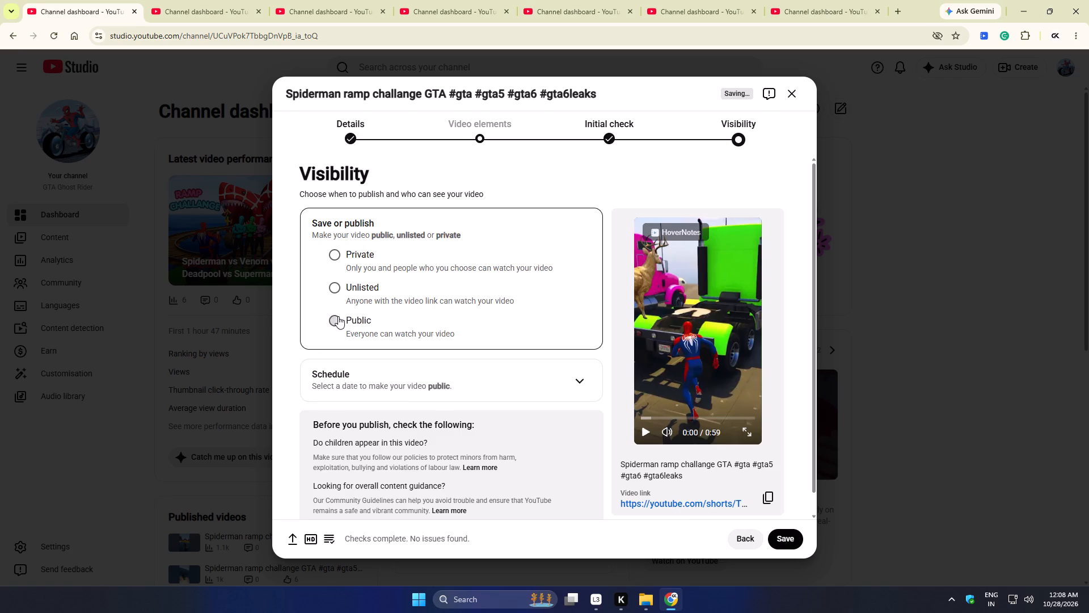
{"action": "left_click", "coordinate": [432, 371]}
{"action": "left_click", "coordinate": [385, 333]}
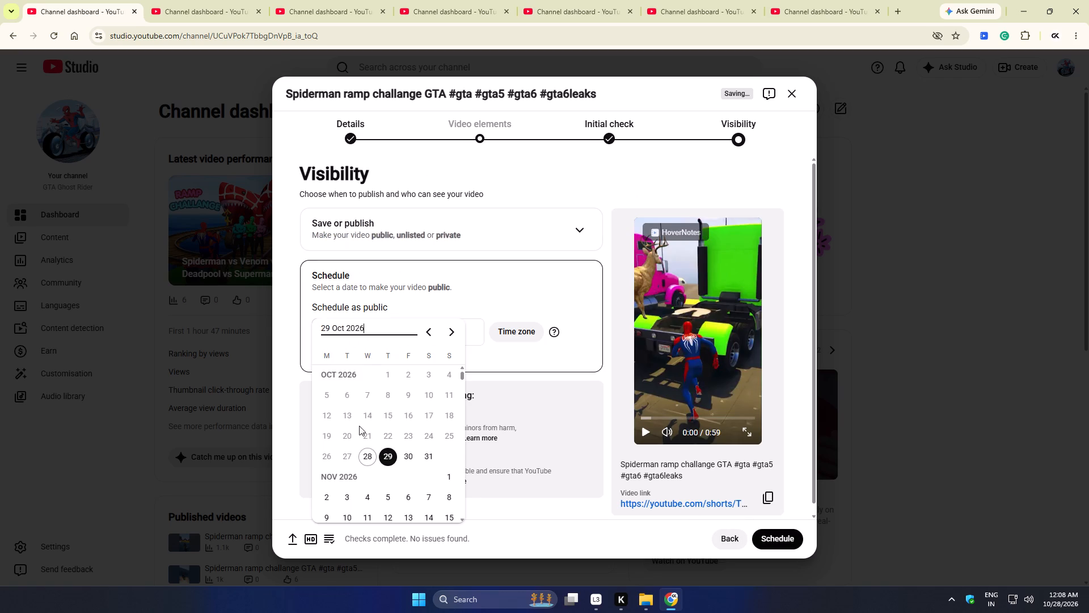
{"action": "left_click", "coordinate": [365, 454]}
{"action": "left_click", "coordinate": [448, 334]}
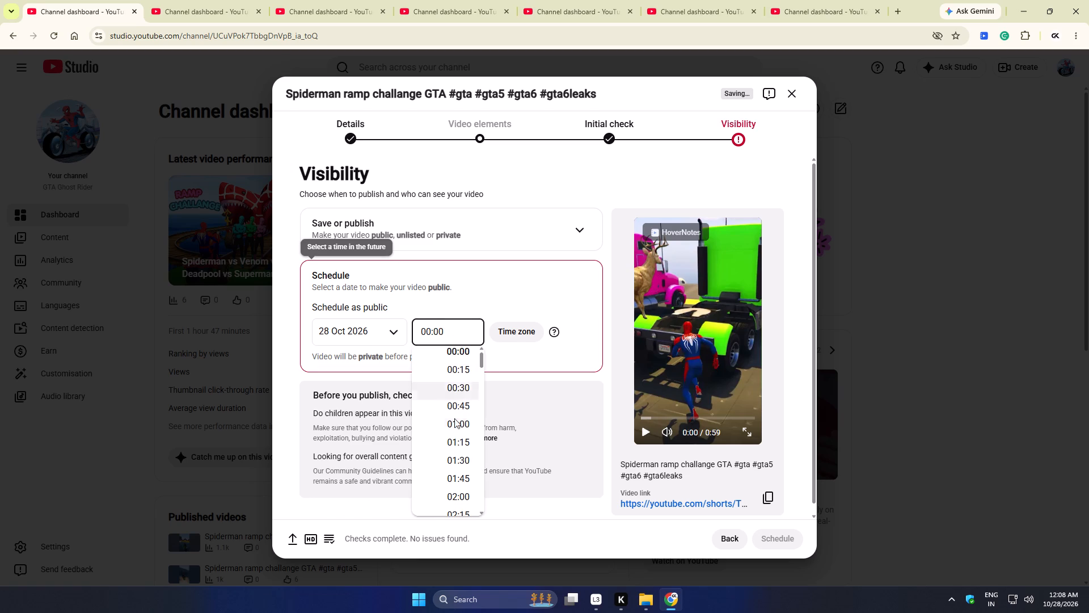
{"action": "scroll", "coordinate": [451, 428], "scroll_direction": "down", "scroll_amount": 14}
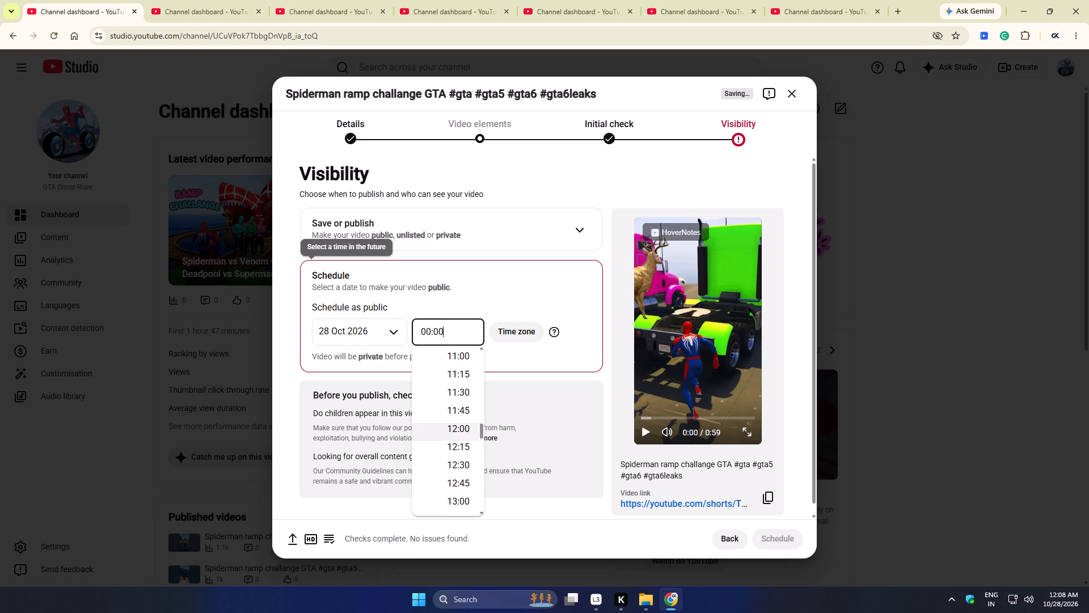
{"action": "scroll", "coordinate": [449, 433], "scroll_direction": "down", "scroll_amount": 2}
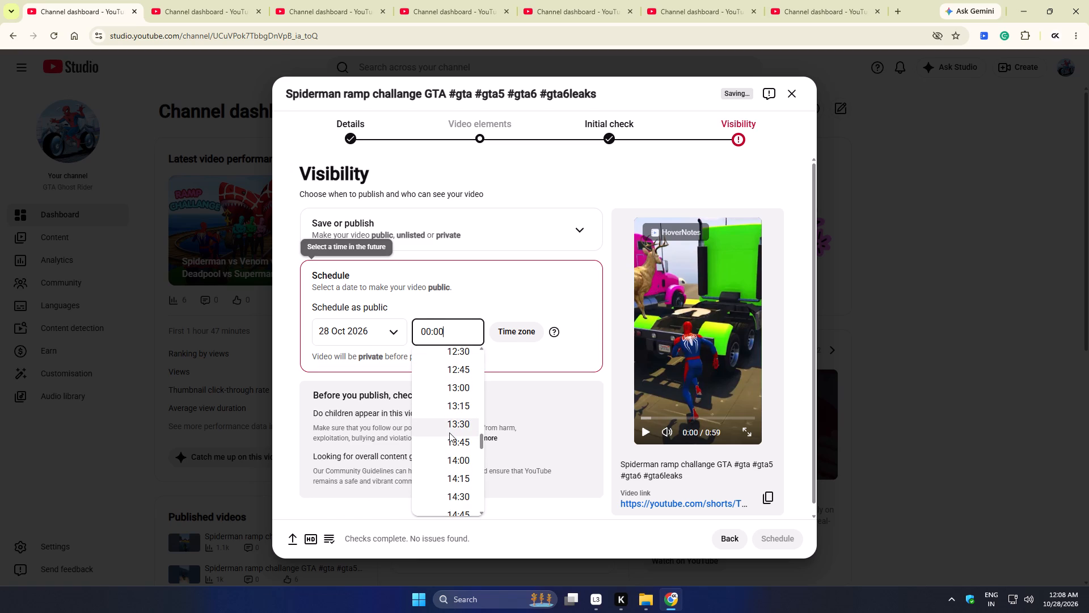
{"action": "scroll", "coordinate": [449, 433], "scroll_direction": "down", "scroll_amount": 4}
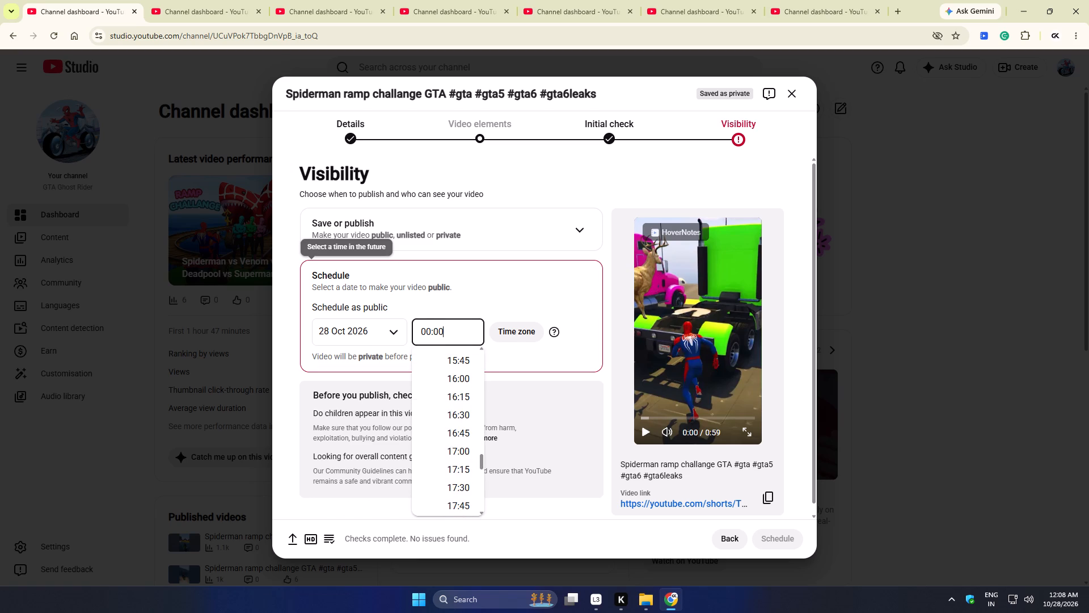
{"action": "left_click", "coordinate": [470, 386]}
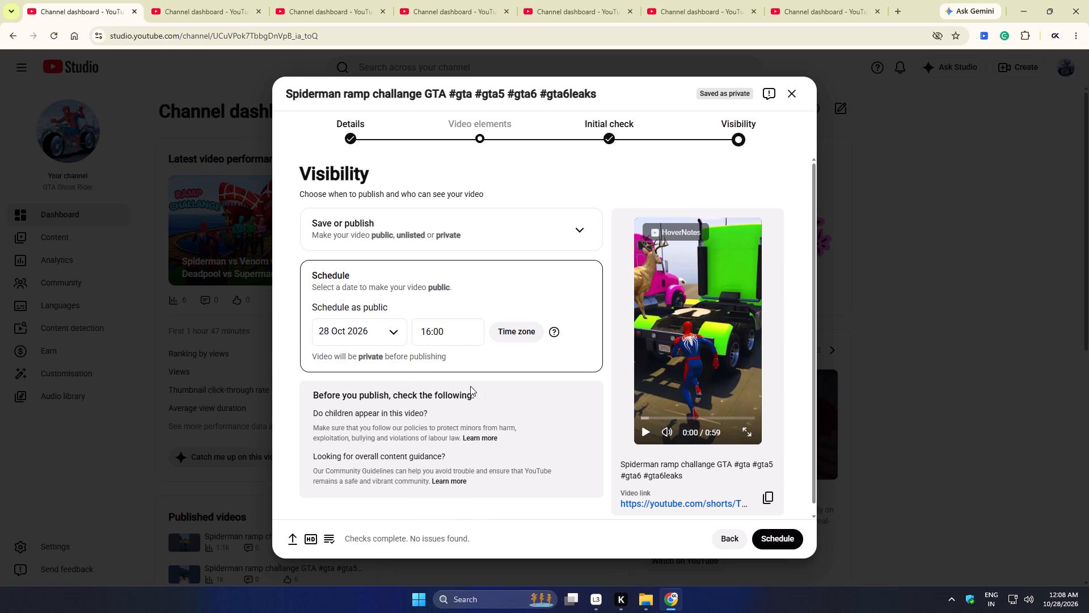
{"action": "left_click", "coordinate": [792, 540]}
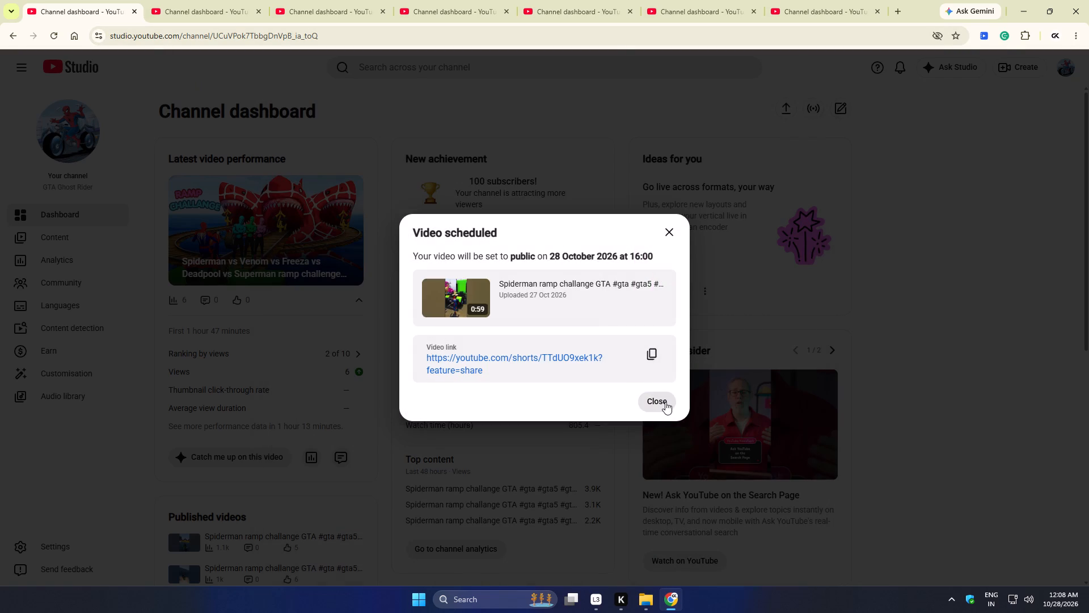
{"action": "left_click", "coordinate": [665, 402]}
{"action": "left_click", "coordinate": [136, 12]}
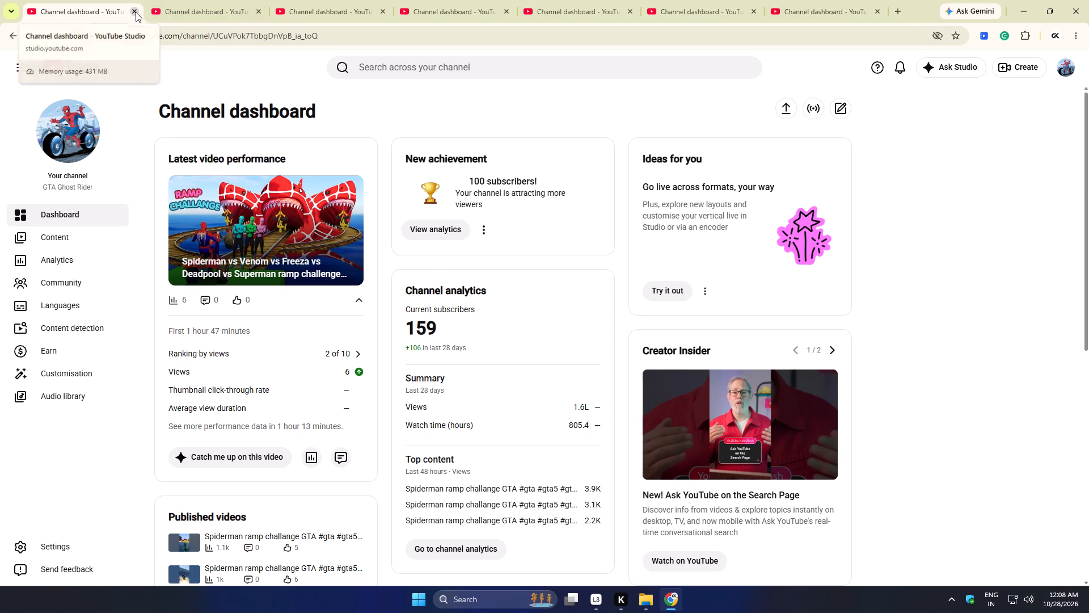
Replace video 12's title with "Spiderman ramp challange GTA #gta #gta5 #gta6 #gta6leaks" and enter the same text as its description.
{"action": "left_click_drag", "start_coordinate": [337, 220], "coordinate": [337, 220]}
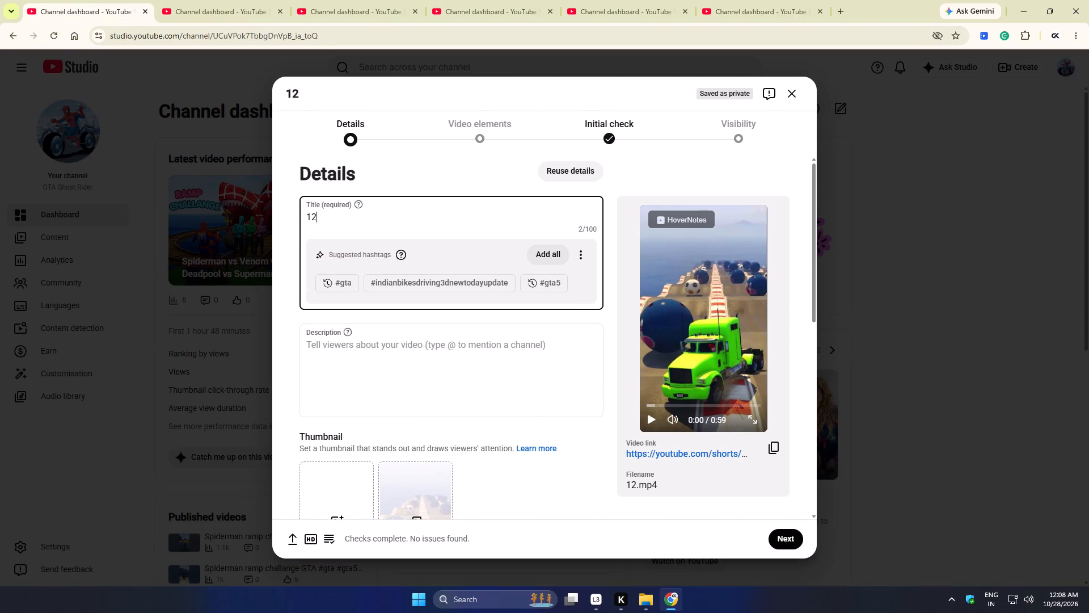
{"action": "left_click_drag", "start_coordinate": [337, 220], "coordinate": [308, 217]}
{"action": "key", "text": "ctrl+v"}
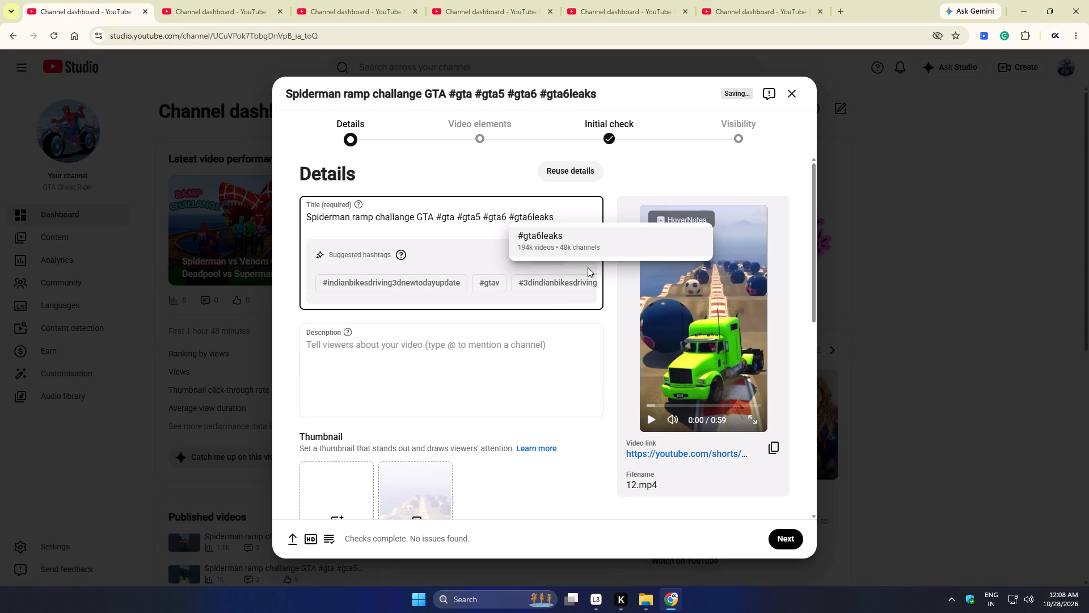
{"action": "left_click", "coordinate": [589, 252]}
{"action": "left_click", "coordinate": [463, 360]}
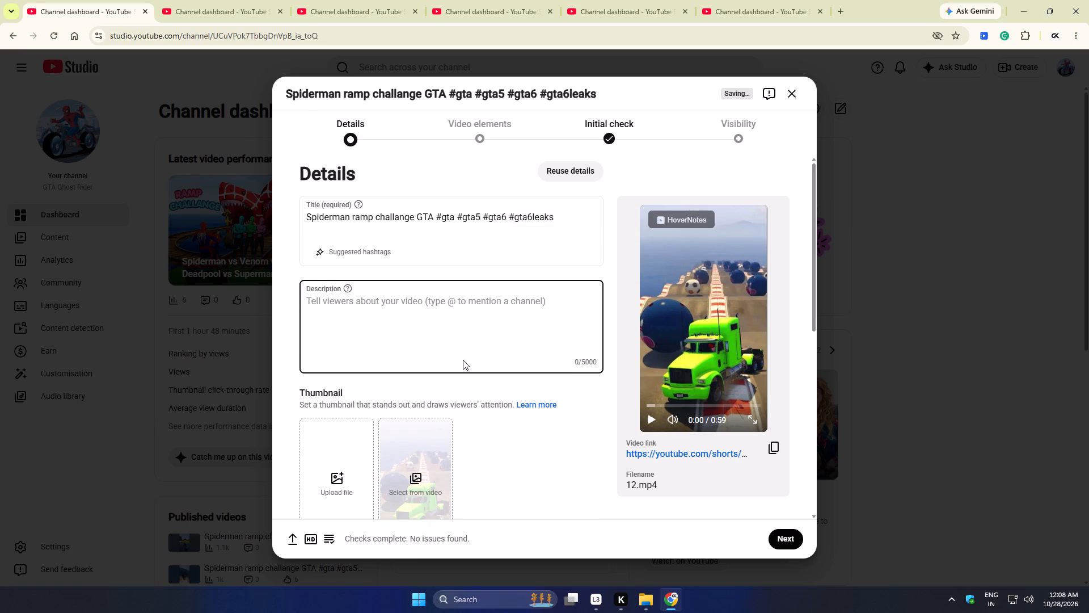
{"action": "key", "text": "ctrl+v"}
{"action": "left_click", "coordinate": [565, 318]}
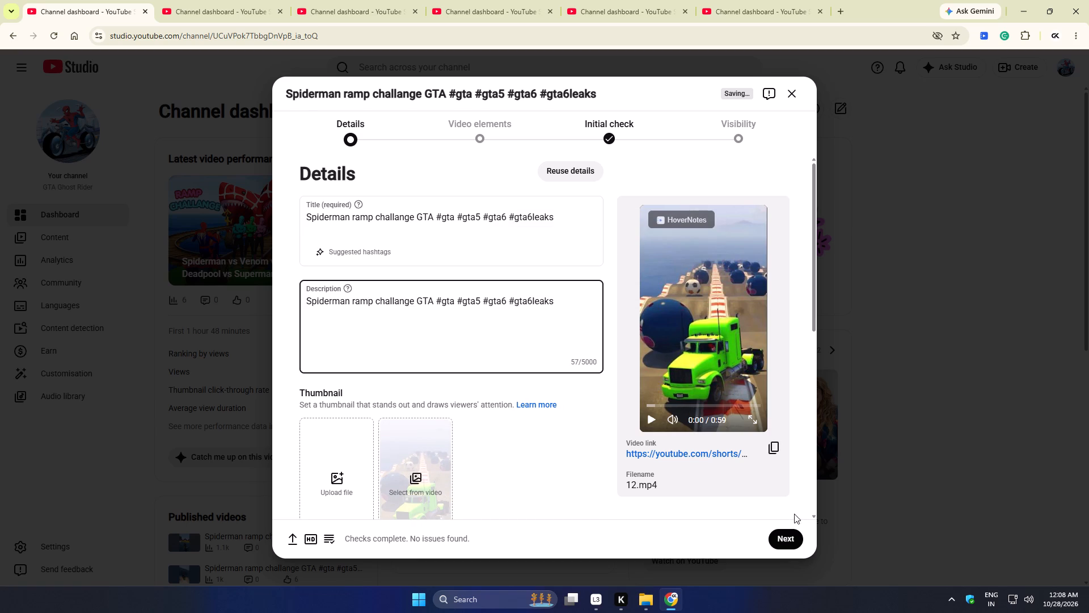
Schedule video 12 to go public on 28 Oct 2026 at 17:00 and close its browser tab.
{"action": "left_click", "coordinate": [794, 535]}
{"action": "left_click", "coordinate": [794, 535]}
{"action": "left_click", "coordinate": [794, 535]}
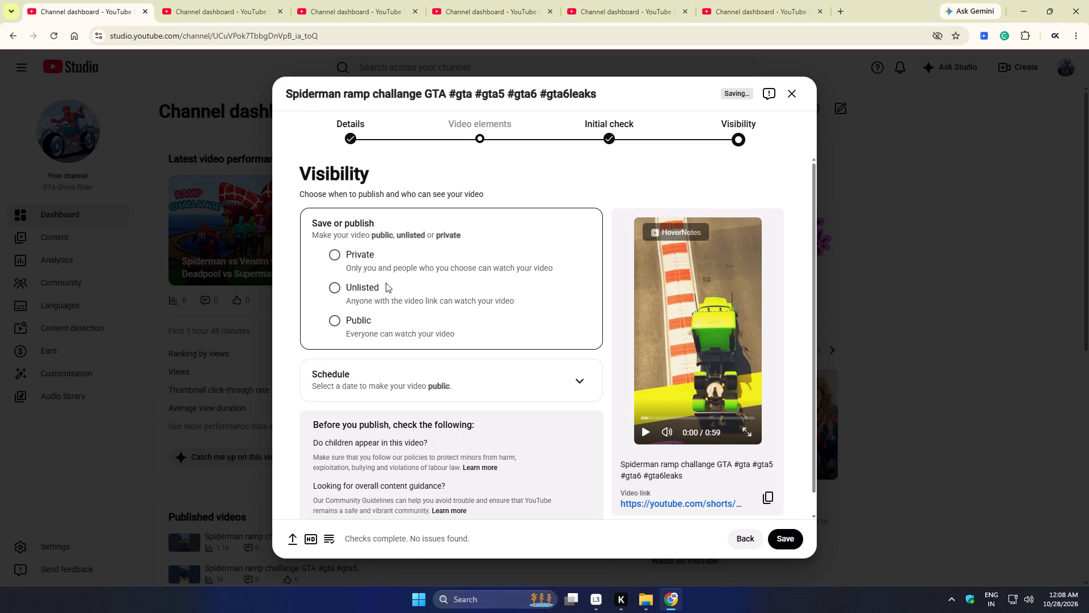
{"action": "left_click", "coordinate": [340, 321]}
{"action": "left_click", "coordinate": [392, 384]}
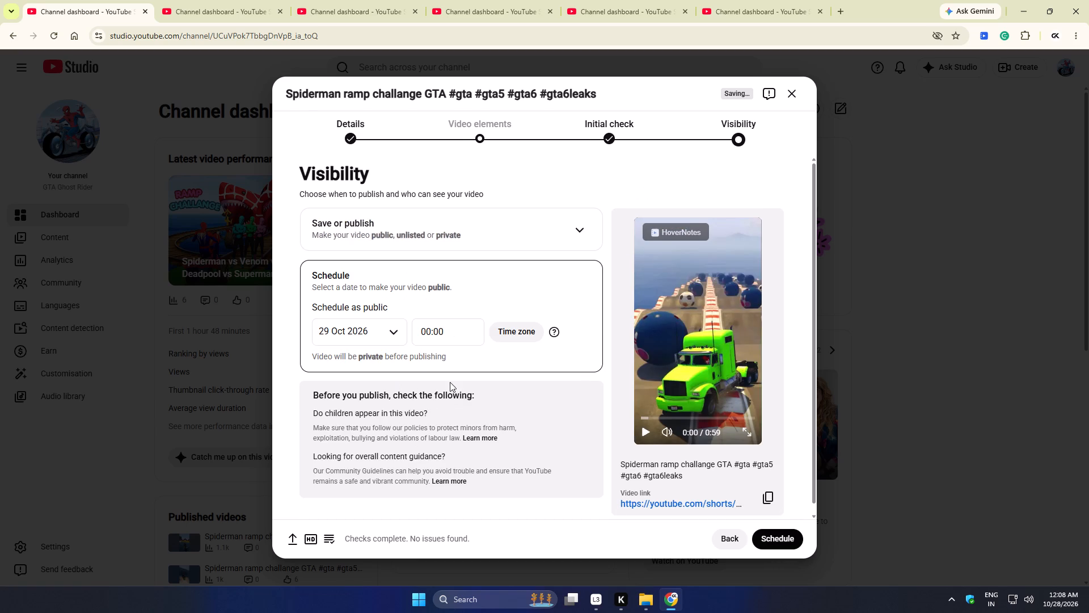
{"action": "left_click", "coordinate": [396, 335]}
{"action": "left_click", "coordinate": [365, 455]}
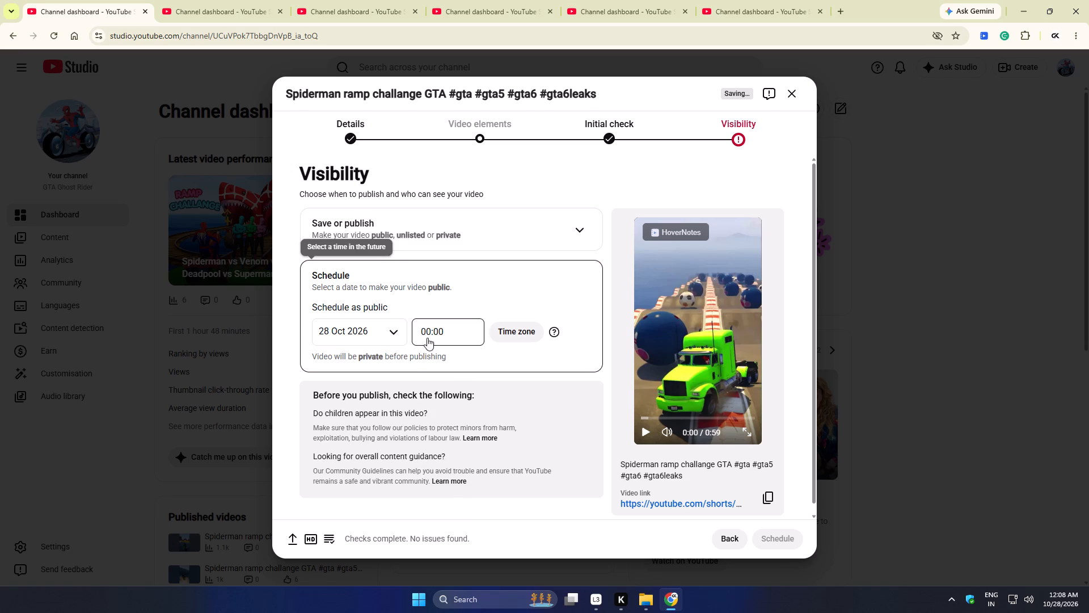
{"action": "left_click", "coordinate": [438, 334]}
{"action": "scroll", "coordinate": [464, 399], "scroll_direction": "down", "scroll_amount": 19}
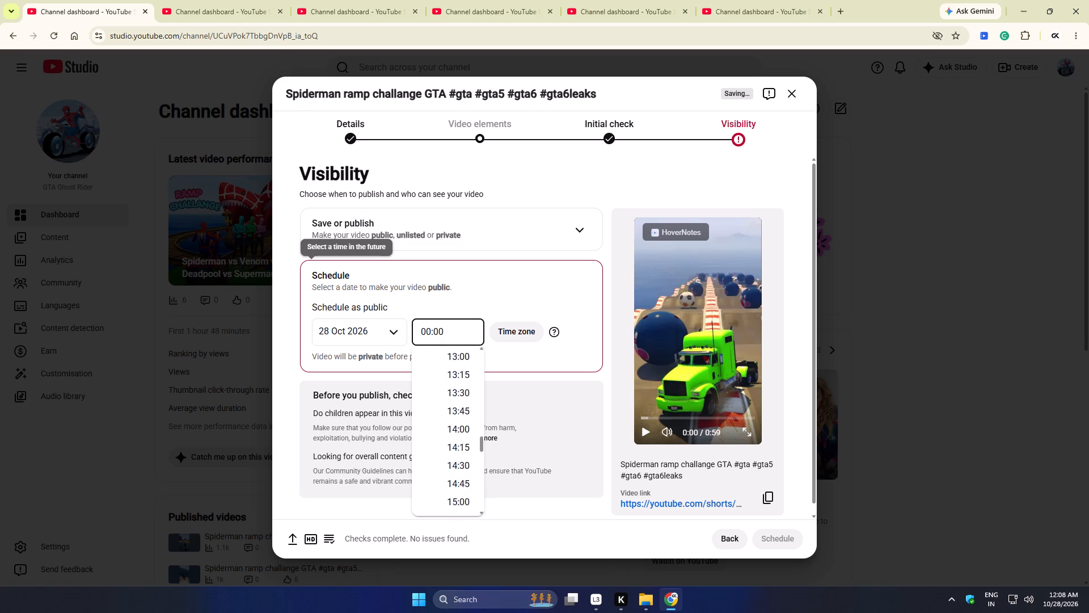
{"action": "scroll", "coordinate": [462, 404], "scroll_direction": "down", "scroll_amount": 1}
{"action": "left_click", "coordinate": [468, 454]}
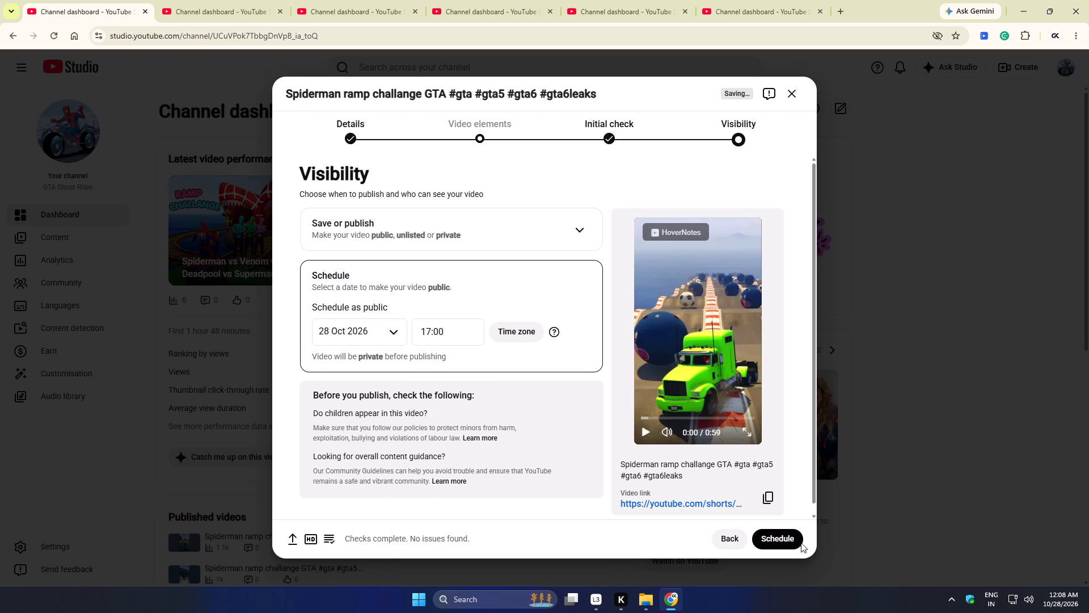
{"action": "left_click", "coordinate": [792, 542]}
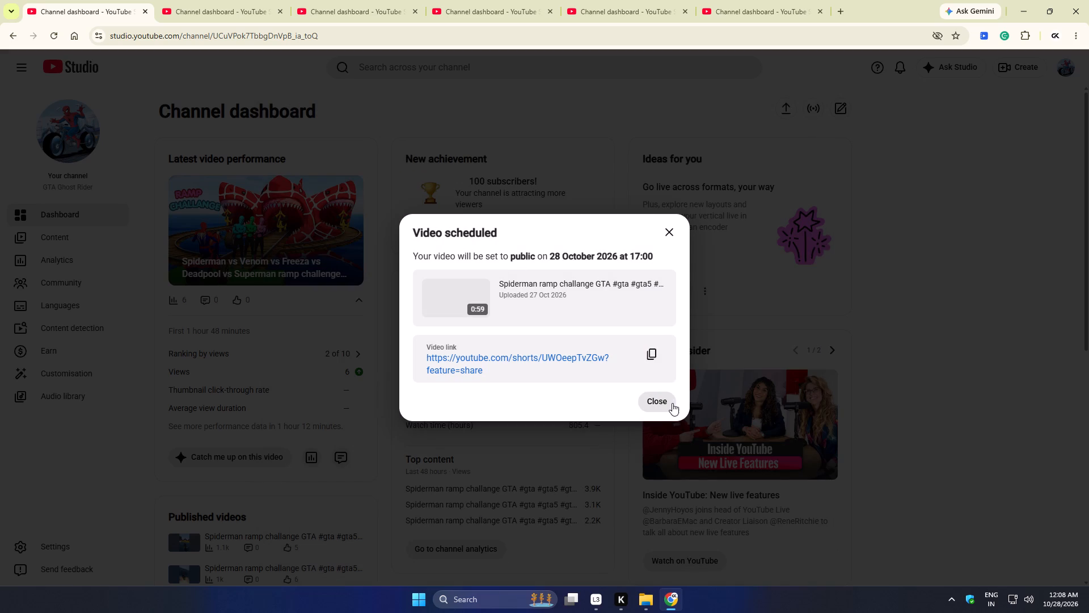
{"action": "left_click", "coordinate": [668, 402]}
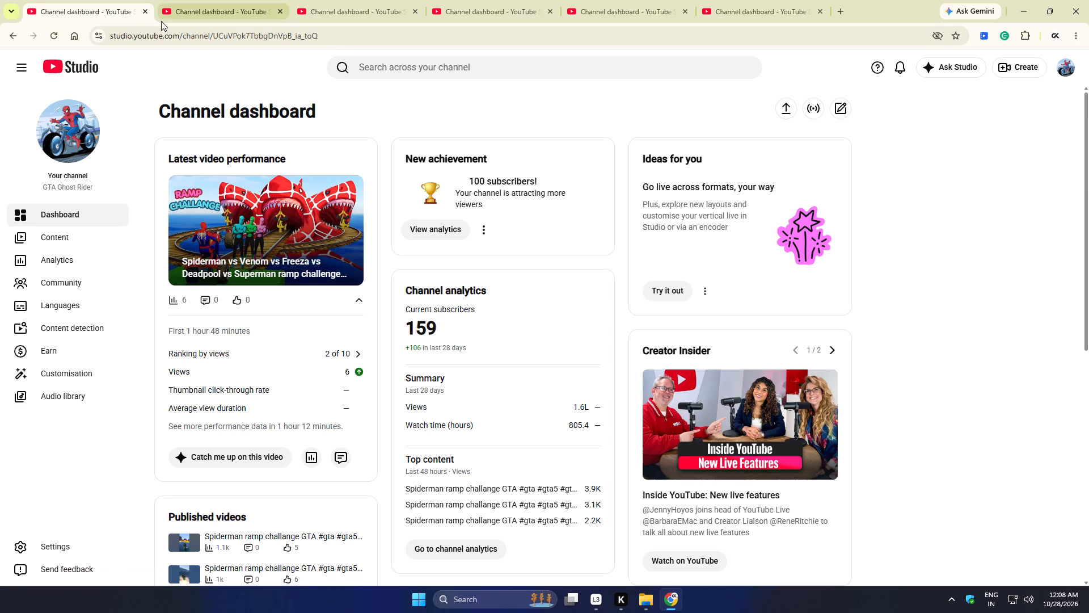
{"action": "left_click", "coordinate": [147, 12]}
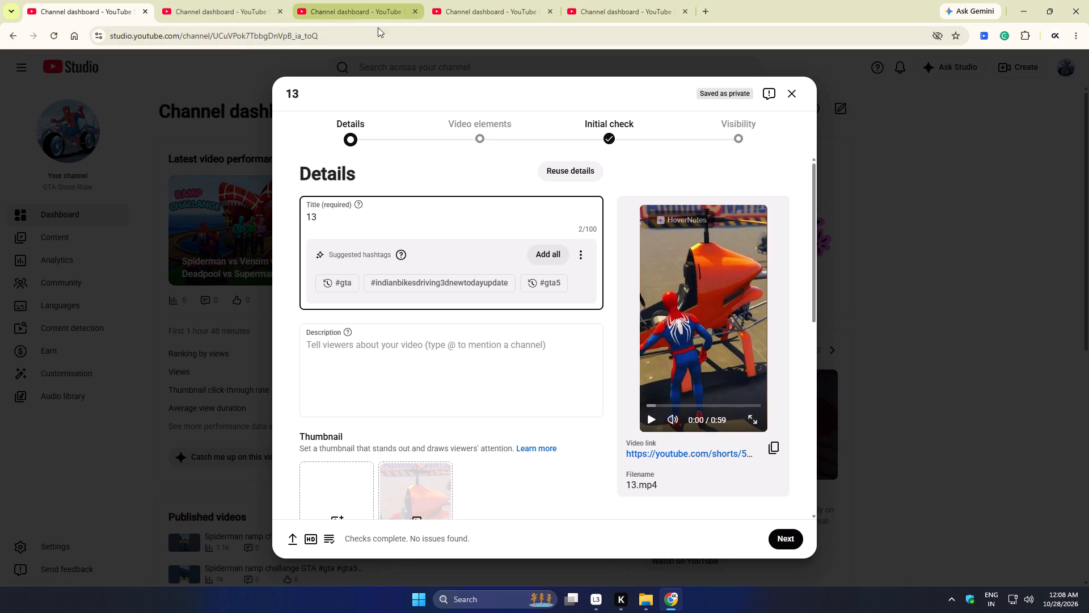
Replace video 13's title with "Spiderman ramp challange GTA #gta #gta5 #gta6 #gta6leaks" and enter the same text as its description.
{"action": "left_click_drag", "start_coordinate": [326, 220], "coordinate": [291, 207]}
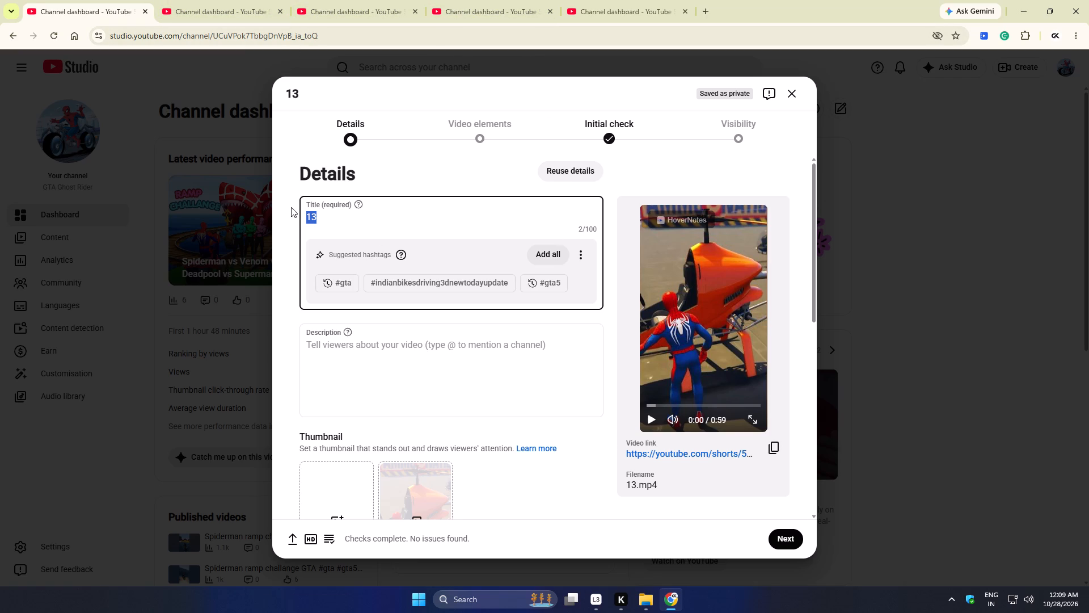
{"action": "key", "text": "ctrl+v"}
{"action": "left_click", "coordinate": [535, 243]}
{"action": "left_click", "coordinate": [484, 346]}
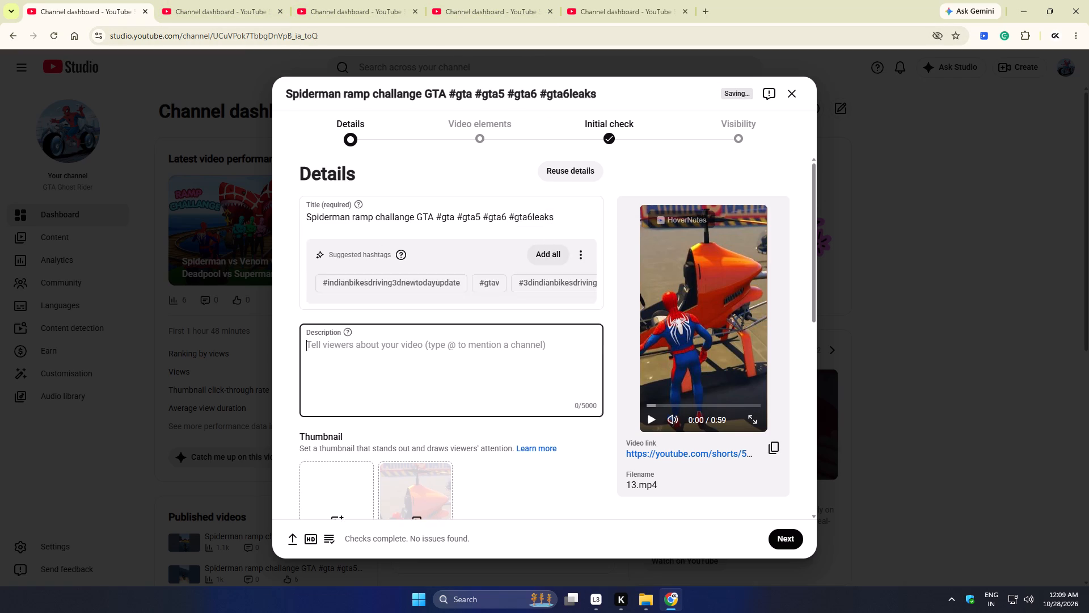
{"action": "key", "text": "ctrl+v"}
{"action": "left_click", "coordinate": [562, 325]}
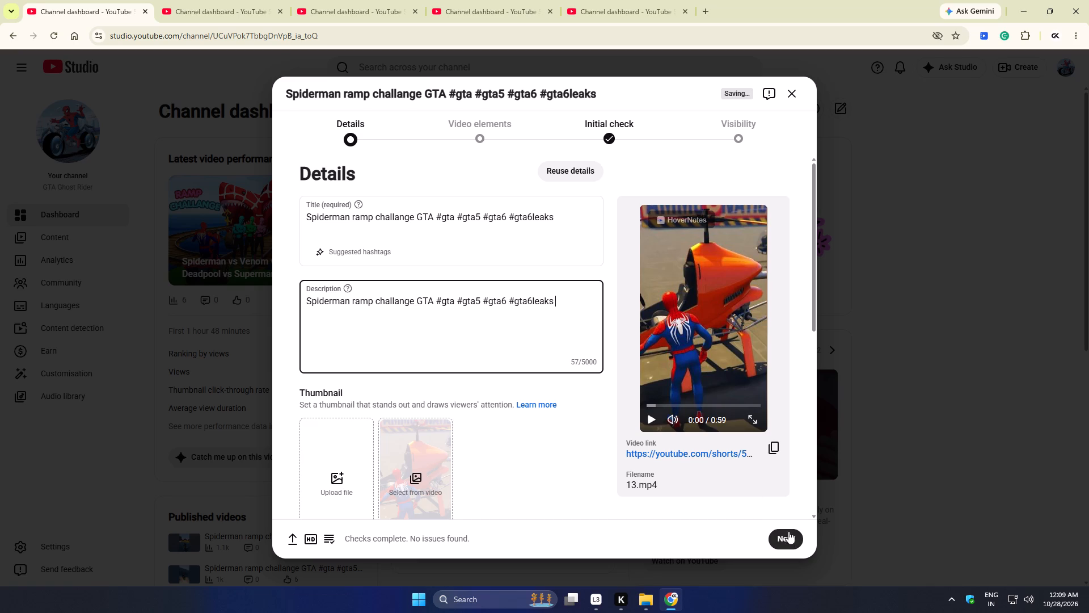
Schedule video 13 to go public on 28 Oct 2026 at 18:00 and close its browser tab.
{"action": "left_click", "coordinate": [787, 539]}
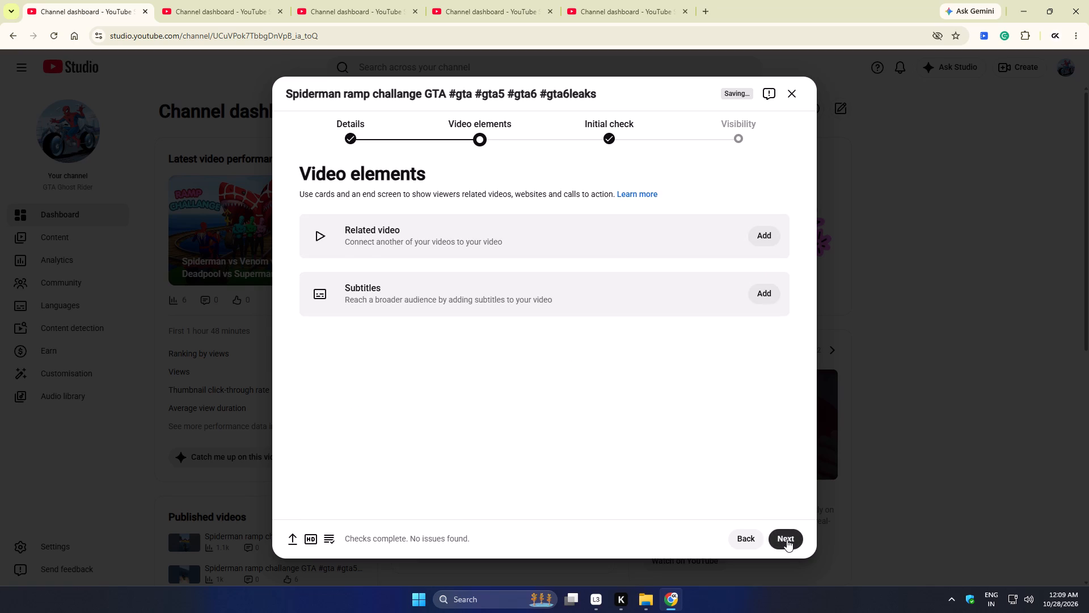
{"action": "left_click", "coordinate": [787, 539]}
{"action": "left_click", "coordinate": [787, 539]}
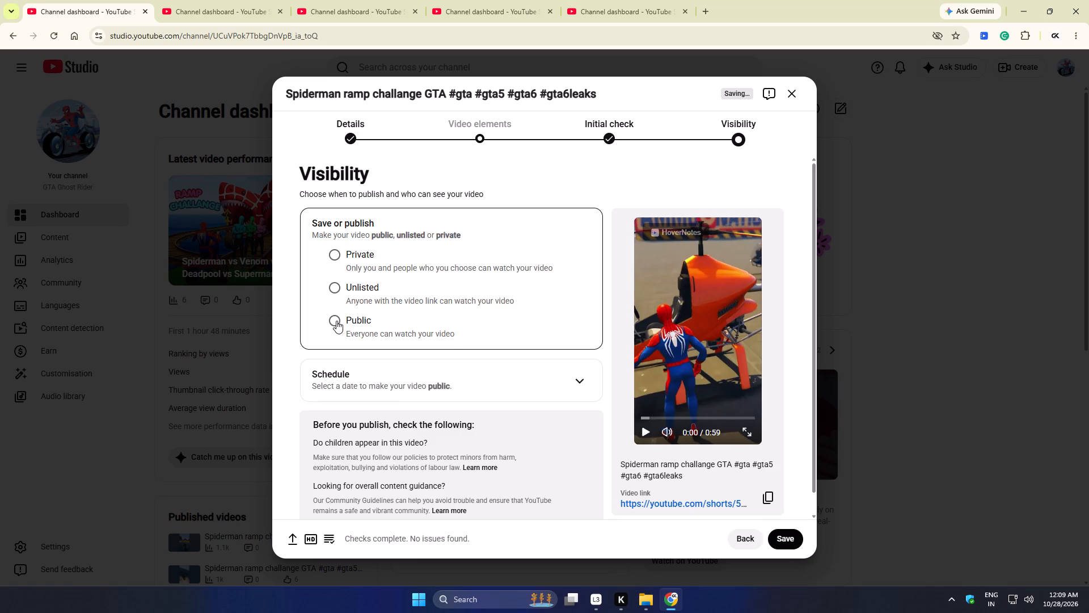
{"action": "left_click", "coordinate": [336, 321]}
{"action": "left_click", "coordinate": [513, 388]}
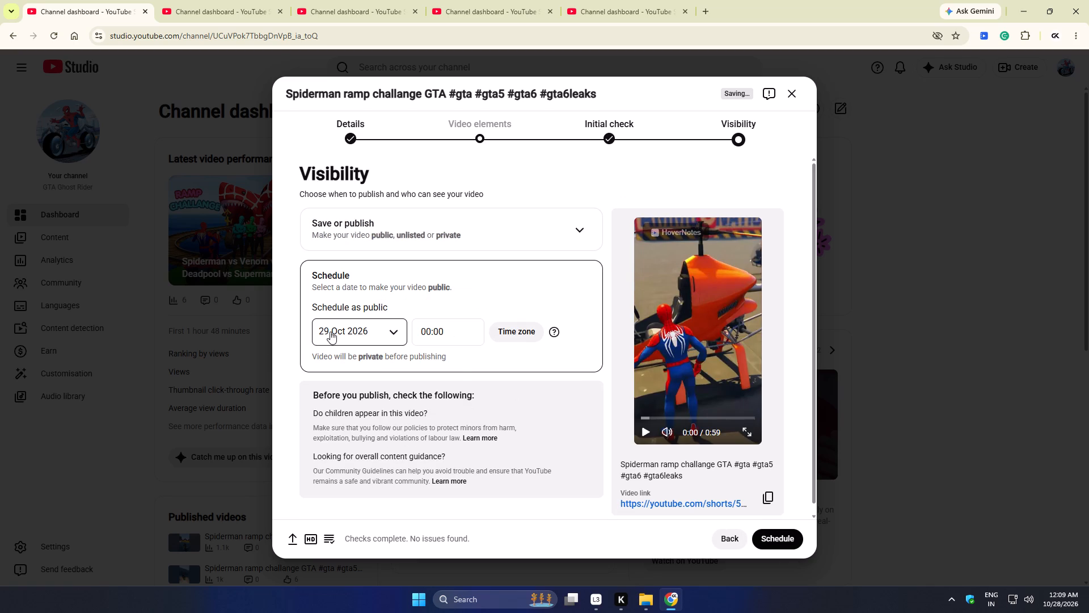
{"action": "left_click", "coordinate": [344, 331]}
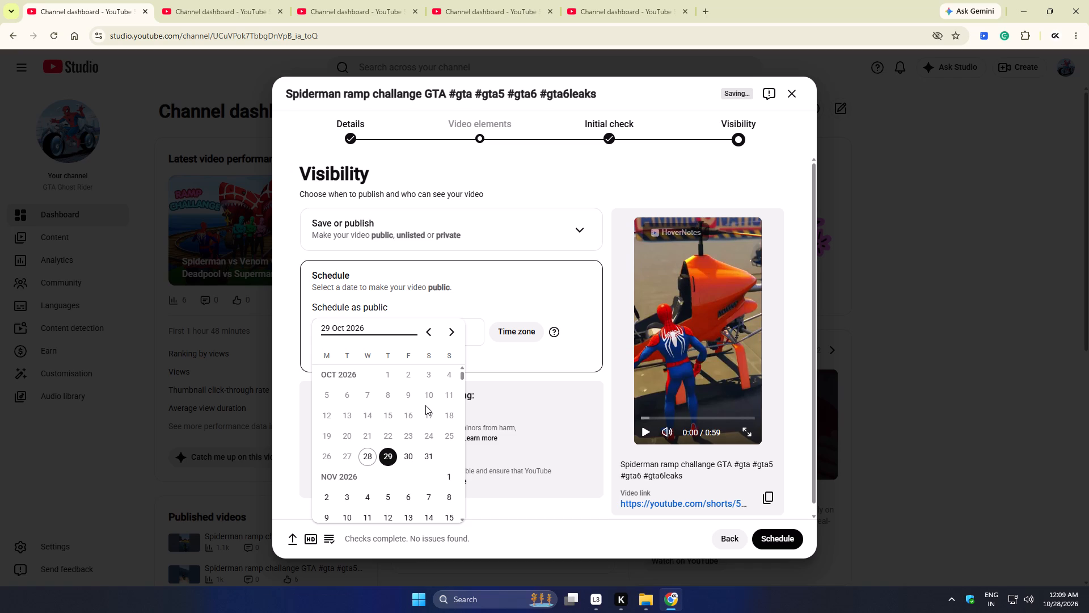
{"action": "left_click", "coordinate": [366, 455]}
{"action": "left_click", "coordinate": [455, 333]}
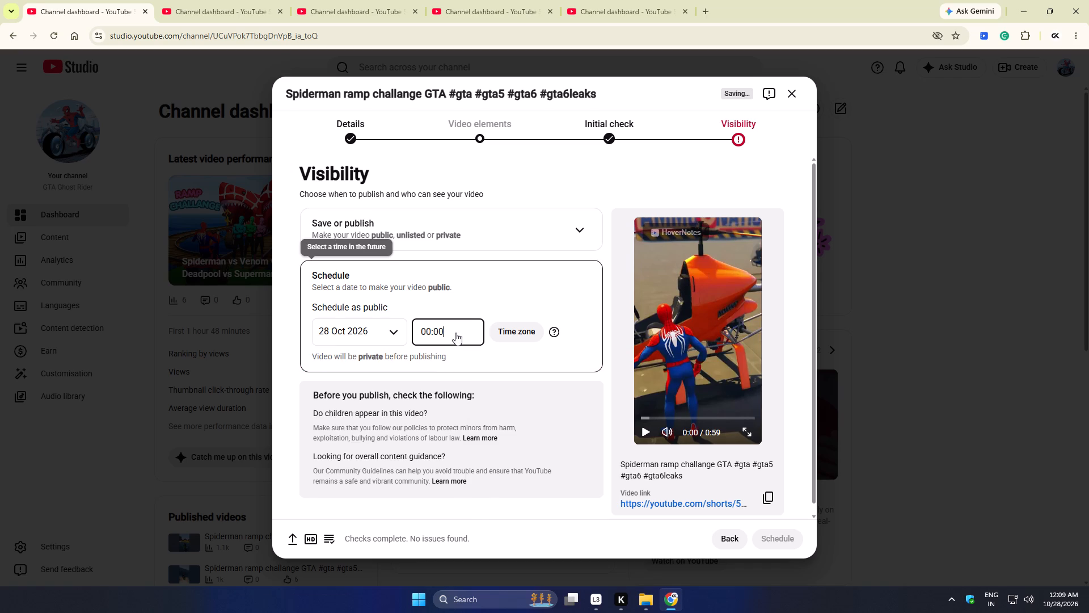
{"action": "scroll", "coordinate": [466, 395], "scroll_direction": "down", "scroll_amount": 12}
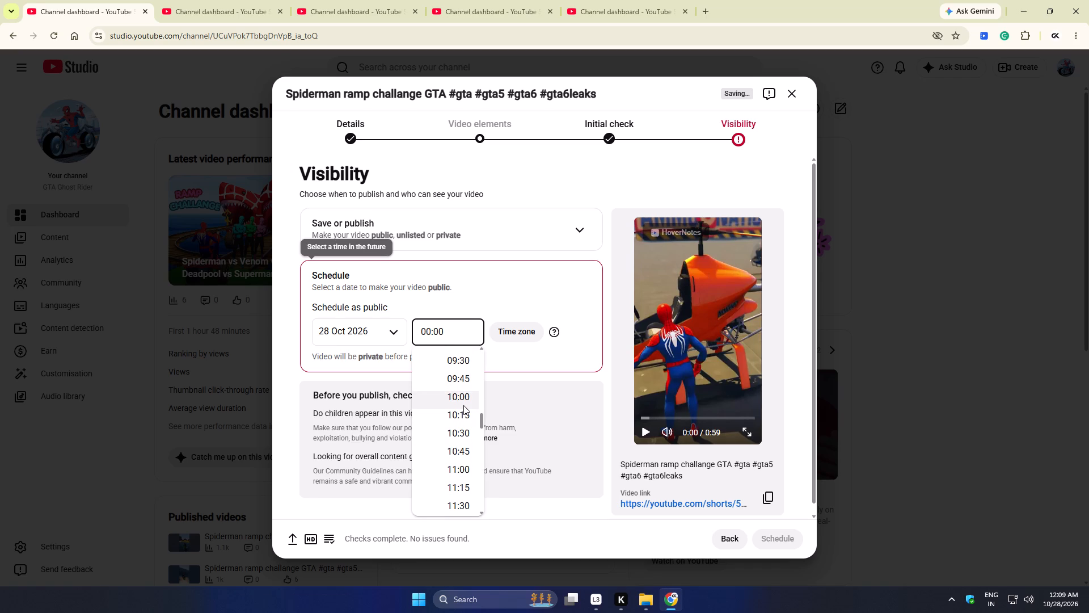
{"action": "scroll", "coordinate": [462, 406], "scroll_direction": "down", "scroll_amount": 4}
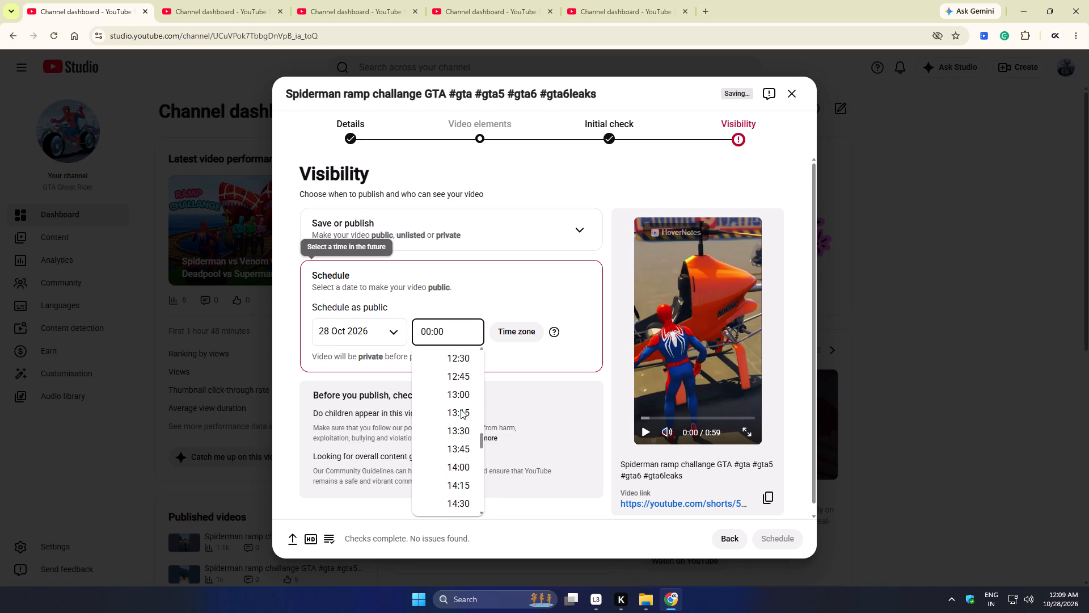
{"action": "scroll", "coordinate": [461, 409], "scroll_direction": "down", "scroll_amount": 6}
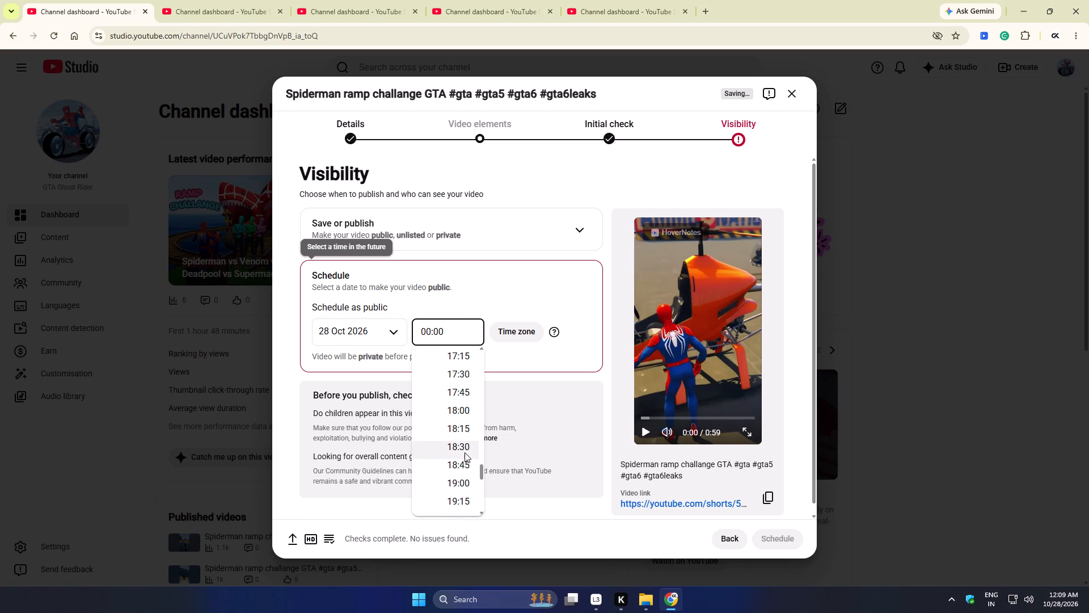
{"action": "left_click", "coordinate": [466, 415]}
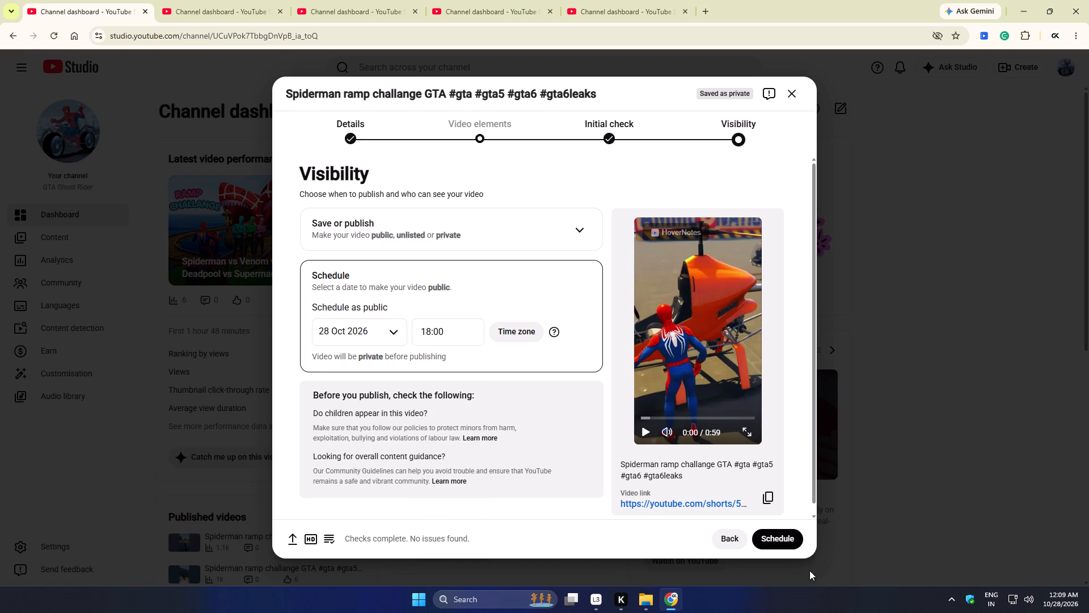
{"action": "left_click", "coordinate": [792, 541]}
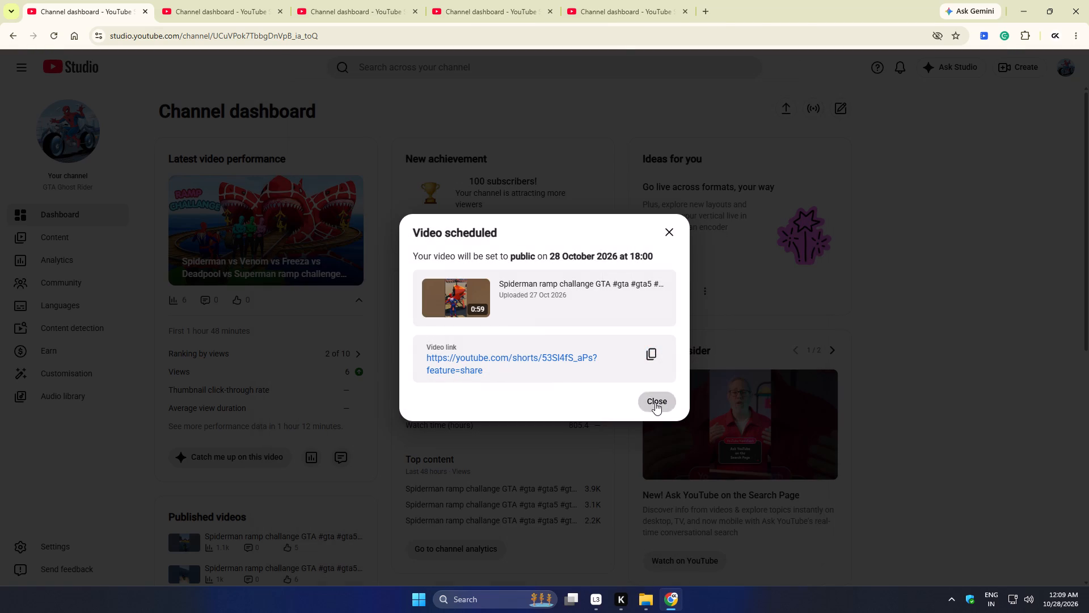
{"action": "left_click", "coordinate": [655, 402]}
{"action": "left_click", "coordinate": [147, 11]}
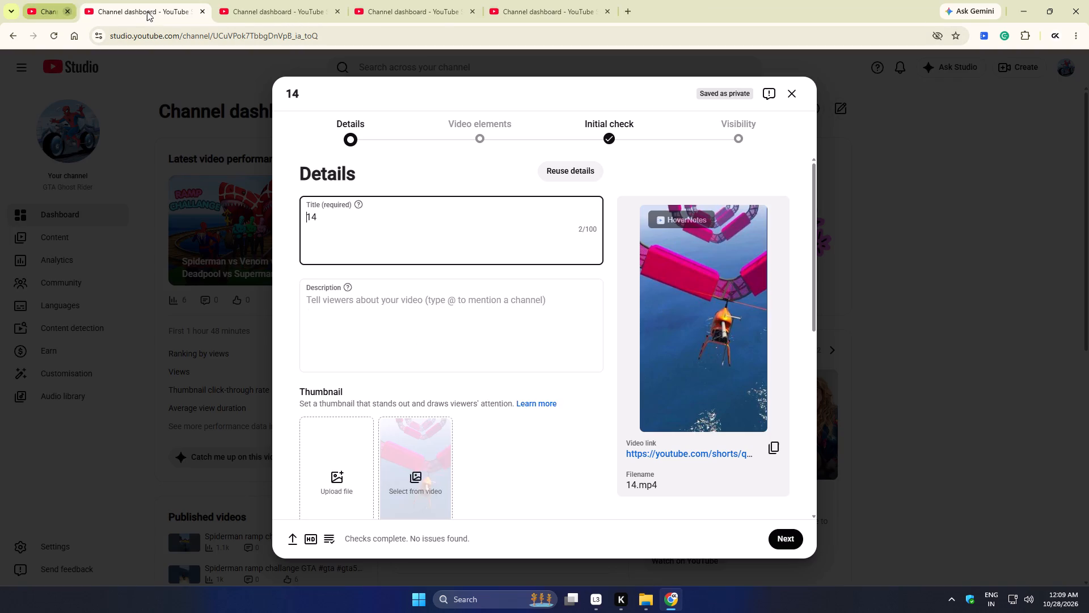
Replace video 14's title with "Spiderman ramp challange GTA #gta #gta5 #gta6 #gta6leaks" and enter the same text as its description.
{"action": "left_click_drag", "start_coordinate": [335, 221], "coordinate": [296, 216]}
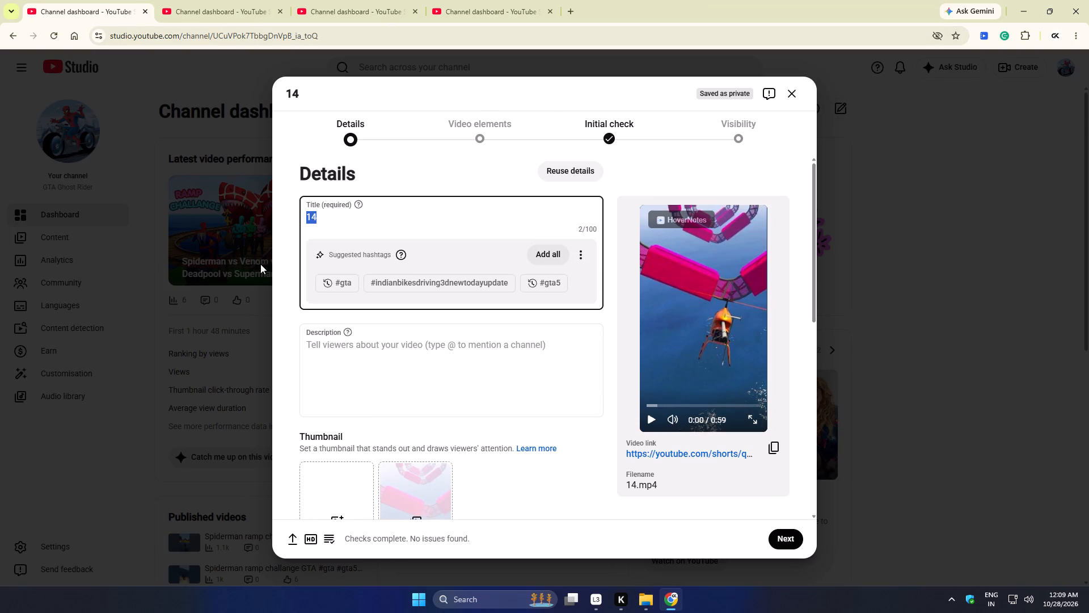
{"action": "key", "text": "ctrl+v"}
{"action": "left_click", "coordinate": [556, 245]}
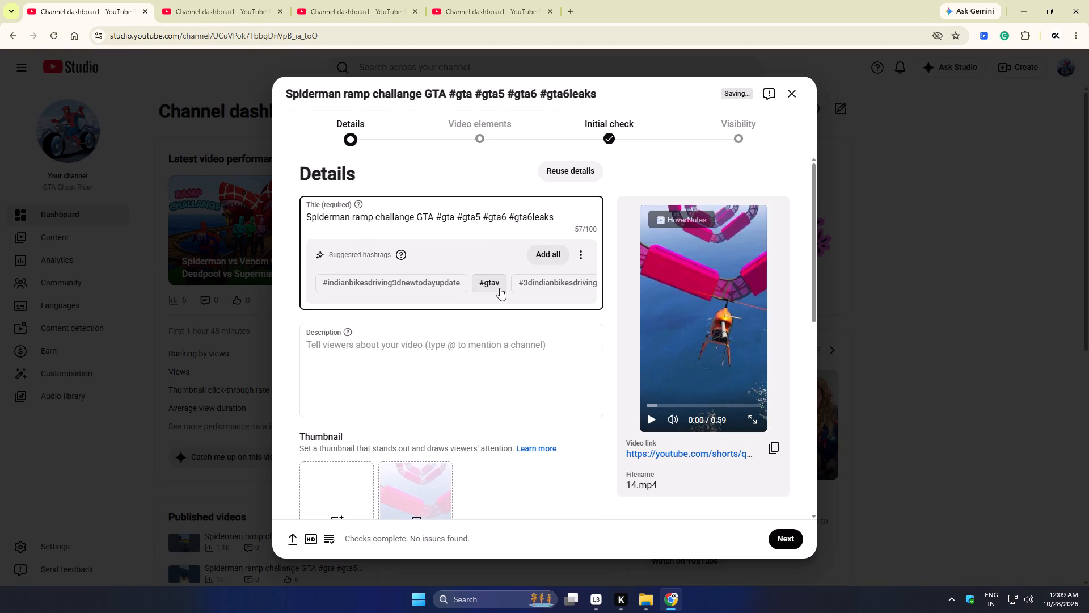
{"action": "left_click", "coordinate": [511, 337]}
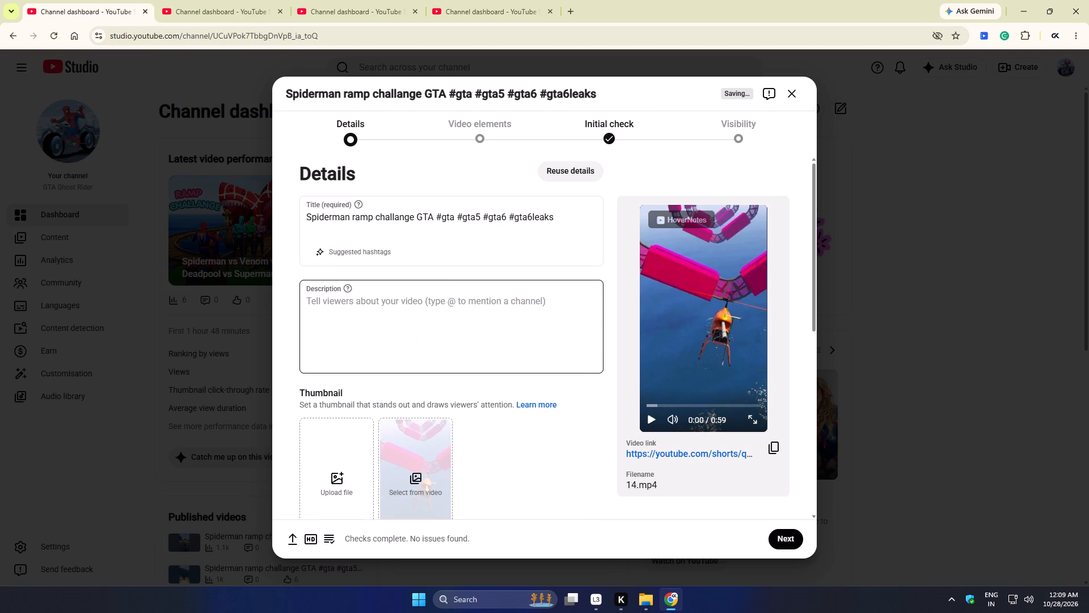
{"action": "left_click", "coordinate": [507, 307]}
{"action": "key", "text": "ctrl+v"}
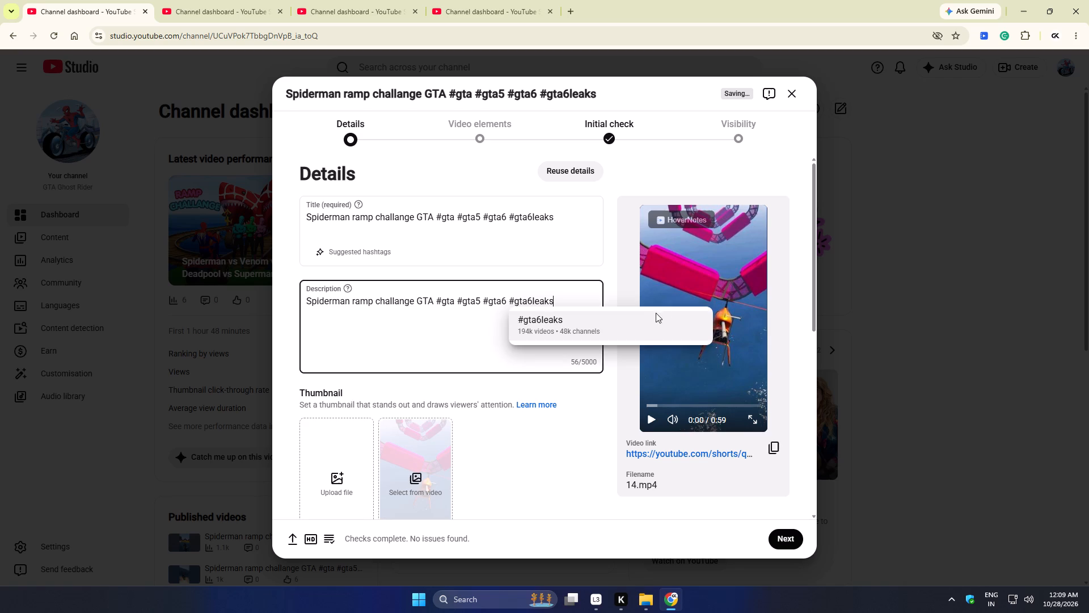
{"action": "left_click", "coordinate": [648, 325]}
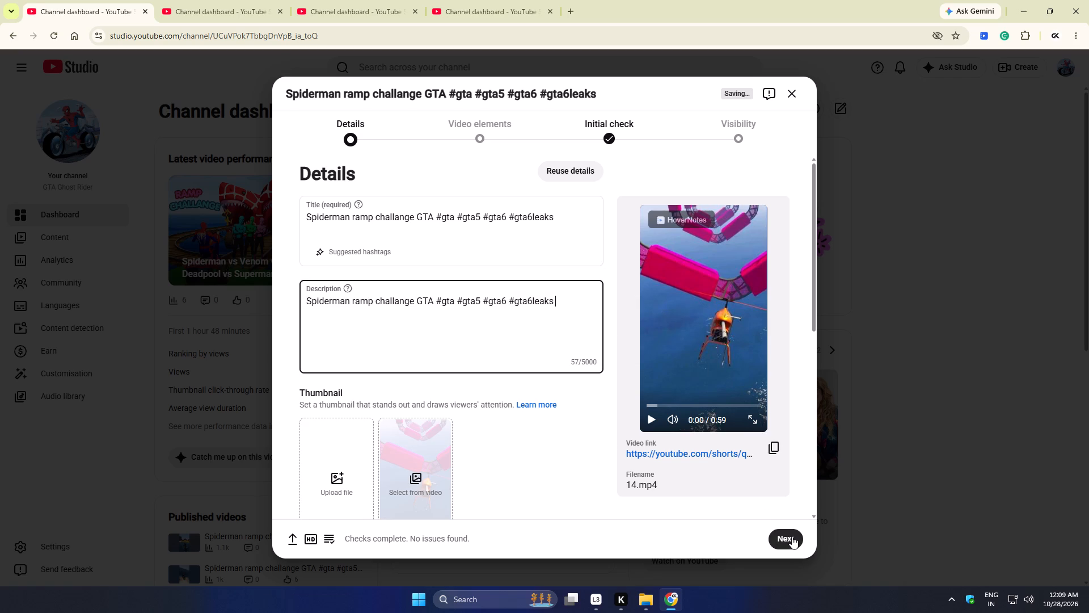
Schedule video 14 to go public on 28 Oct 2026 at 19:00 and close its browser tab.
{"action": "left_click", "coordinate": [792, 536]}
{"action": "double_click", "coordinate": [792, 536]}
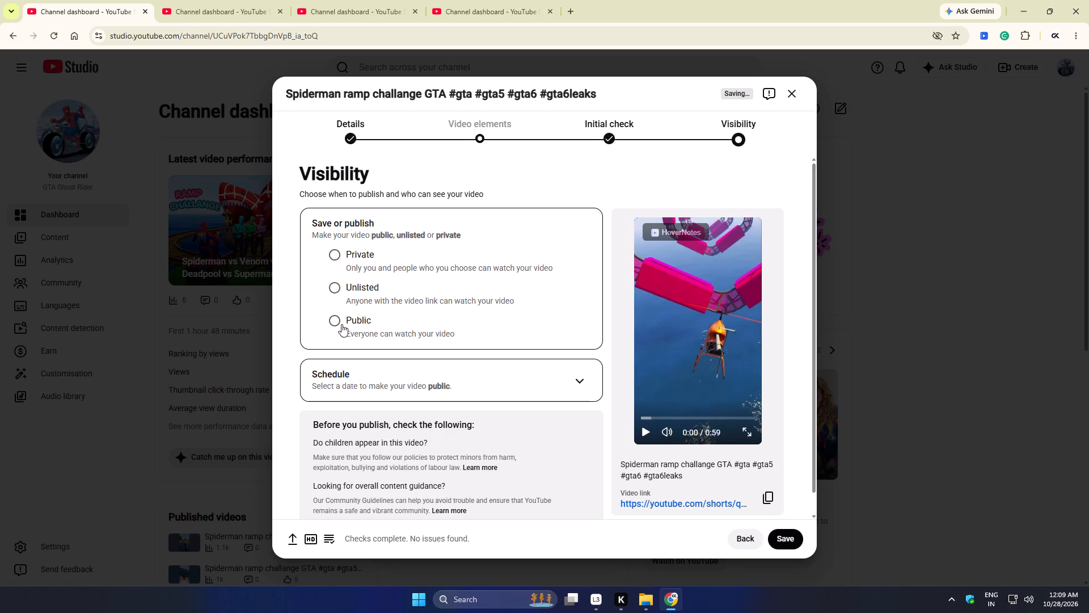
{"action": "left_click", "coordinate": [339, 321]}
{"action": "left_click", "coordinate": [537, 373]}
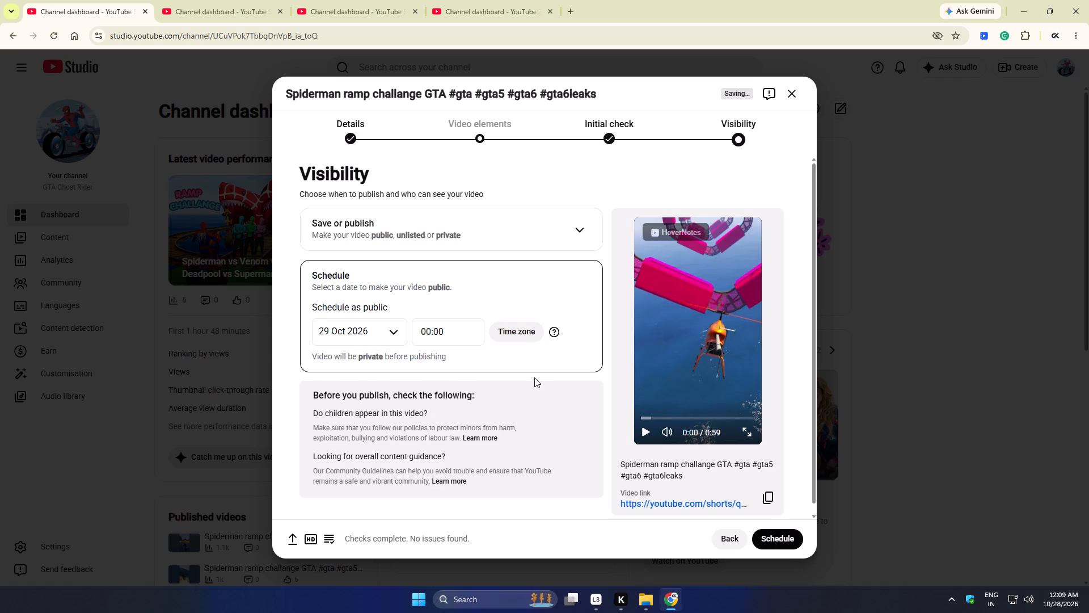
{"action": "left_click", "coordinate": [382, 331]}
{"action": "left_click", "coordinate": [367, 452]}
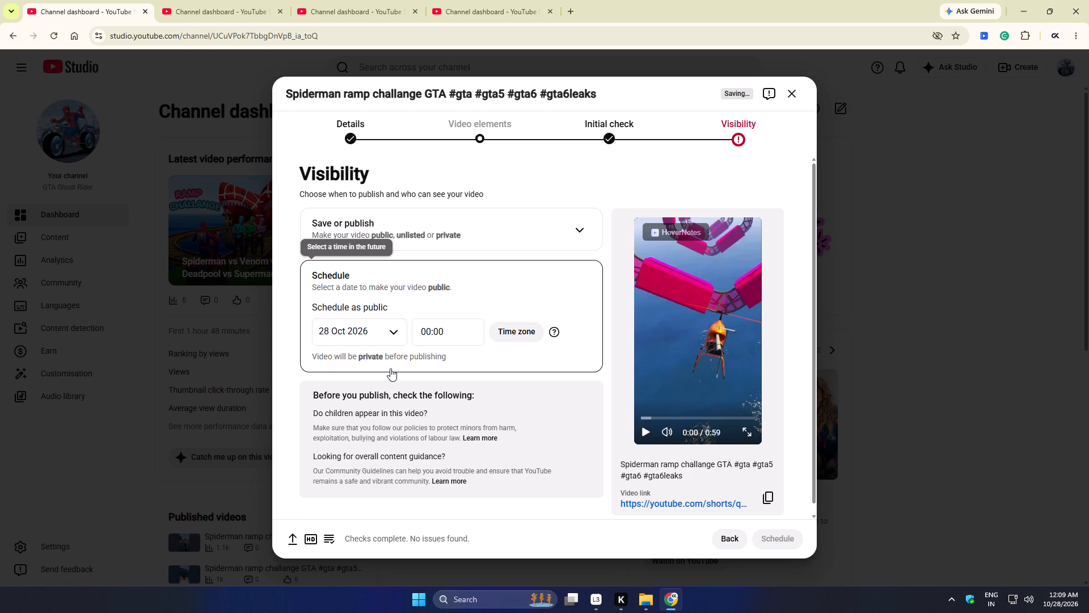
{"action": "left_click", "coordinate": [468, 330]}
{"action": "scroll", "coordinate": [485, 379], "scroll_direction": "down", "scroll_amount": 9}
{"action": "scroll", "coordinate": [465, 431], "scroll_direction": "down", "scroll_amount": 7}
{"action": "scroll", "coordinate": [465, 435], "scroll_direction": "up", "scroll_amount": 9}
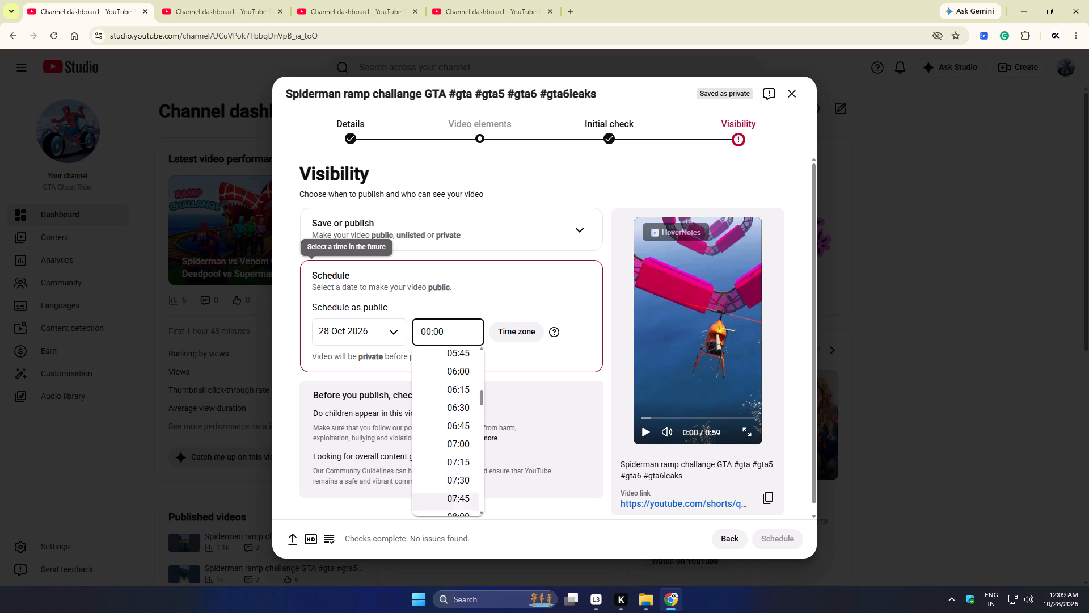
{"action": "left_click", "coordinate": [373, 337]}
{"action": "left_click", "coordinate": [446, 332]}
{"action": "scroll", "coordinate": [460, 443], "scroll_direction": "down", "scroll_amount": 8}
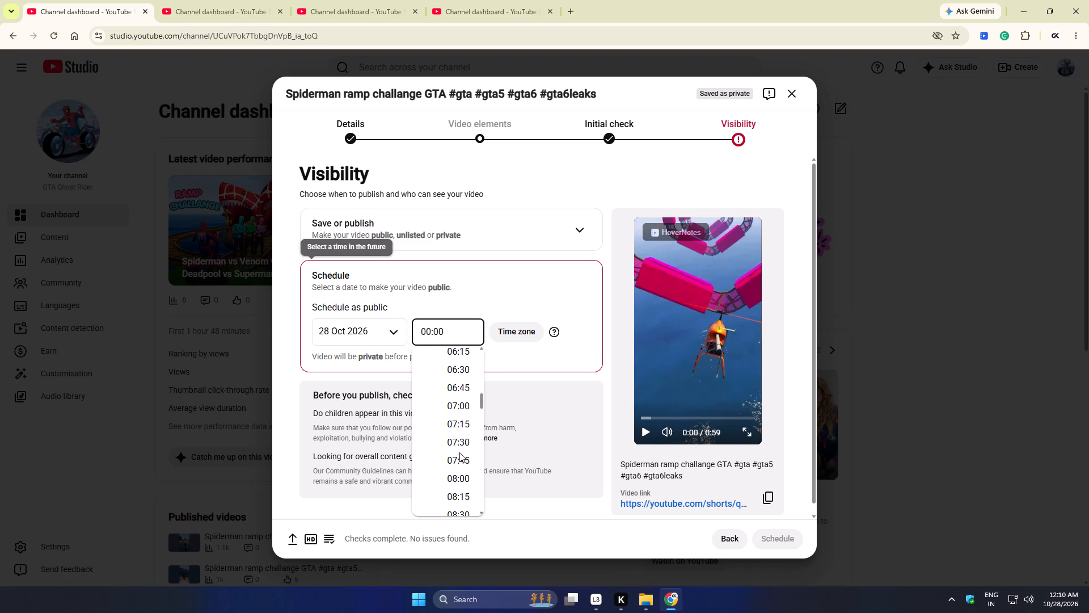
{"action": "scroll", "coordinate": [461, 451], "scroll_direction": "up", "scroll_amount": 8}
{"action": "left_click", "coordinate": [375, 328]}
{"action": "left_click", "coordinate": [466, 331]}
{"action": "scroll", "coordinate": [450, 422], "scroll_direction": "down", "scroll_amount": 3}
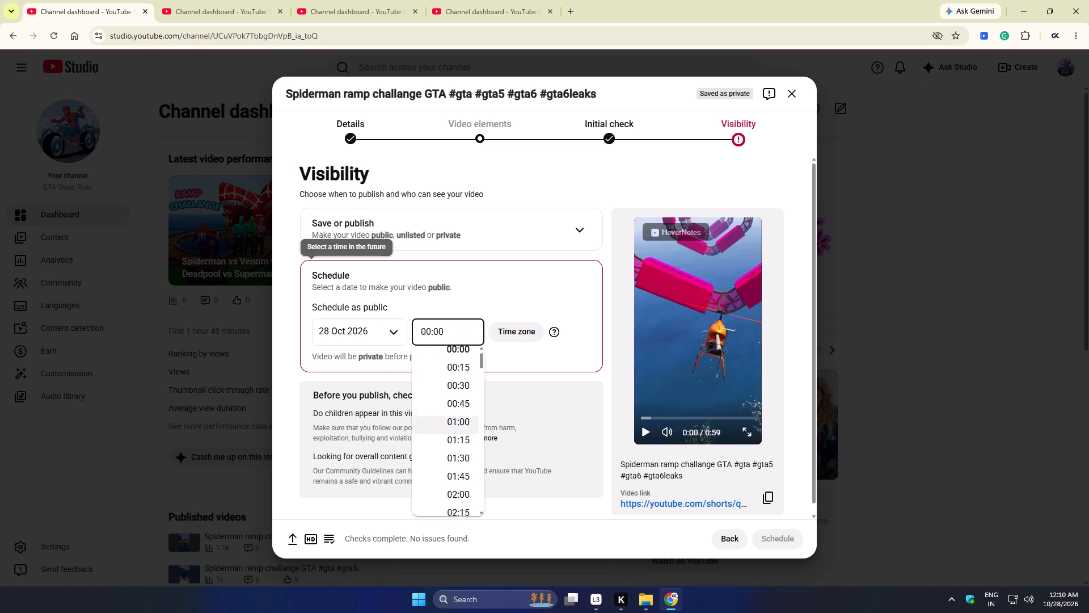
{"action": "scroll", "coordinate": [448, 433], "scroll_direction": "down", "scroll_amount": 13}
{"action": "scroll", "coordinate": [454, 436], "scroll_direction": "up", "scroll_amount": 11}
{"action": "scroll", "coordinate": [455, 432], "scroll_direction": "up", "scroll_amount": 11}
{"action": "scroll", "coordinate": [455, 431], "scroll_direction": "up", "scroll_amount": 10}
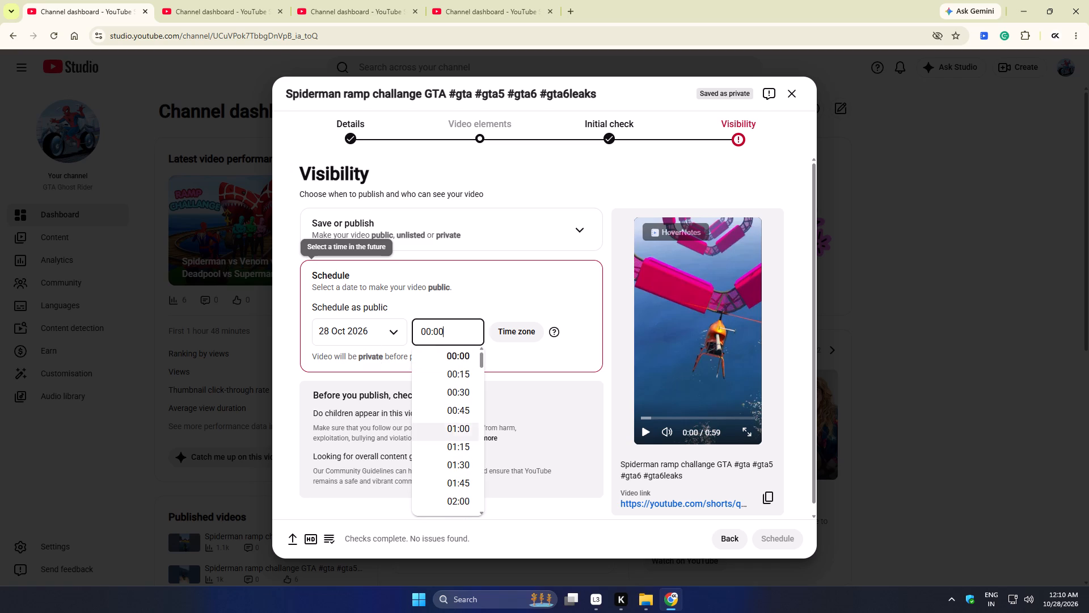
{"action": "scroll", "coordinate": [467, 397], "scroll_direction": "down", "scroll_amount": 15}
{"action": "scroll", "coordinate": [466, 403], "scroll_direction": "down", "scroll_amount": 7}
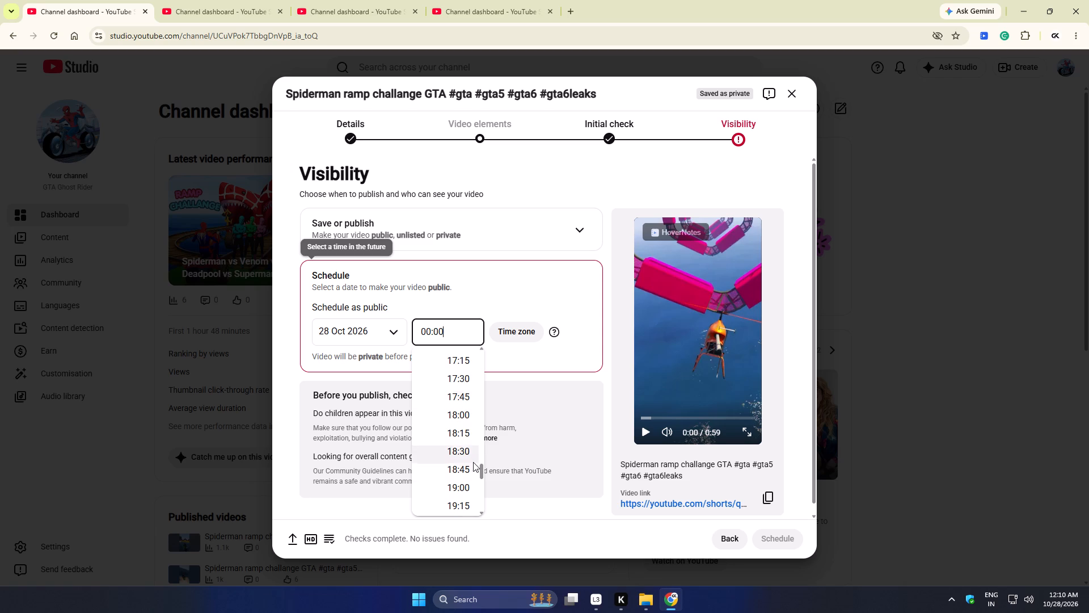
{"action": "left_click", "coordinate": [463, 488]}
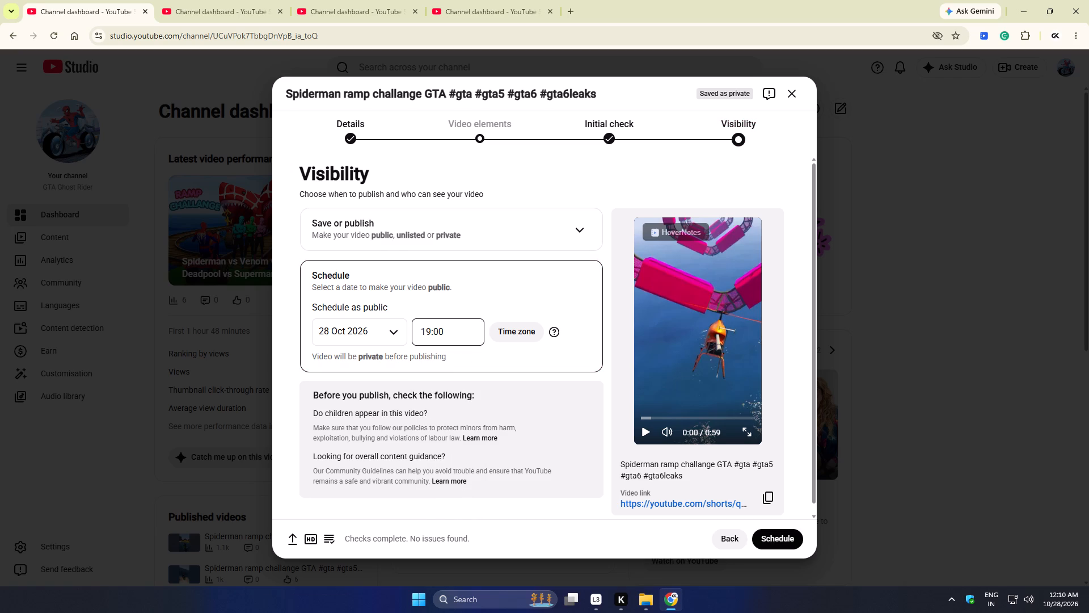
{"action": "left_click", "coordinate": [797, 535]}
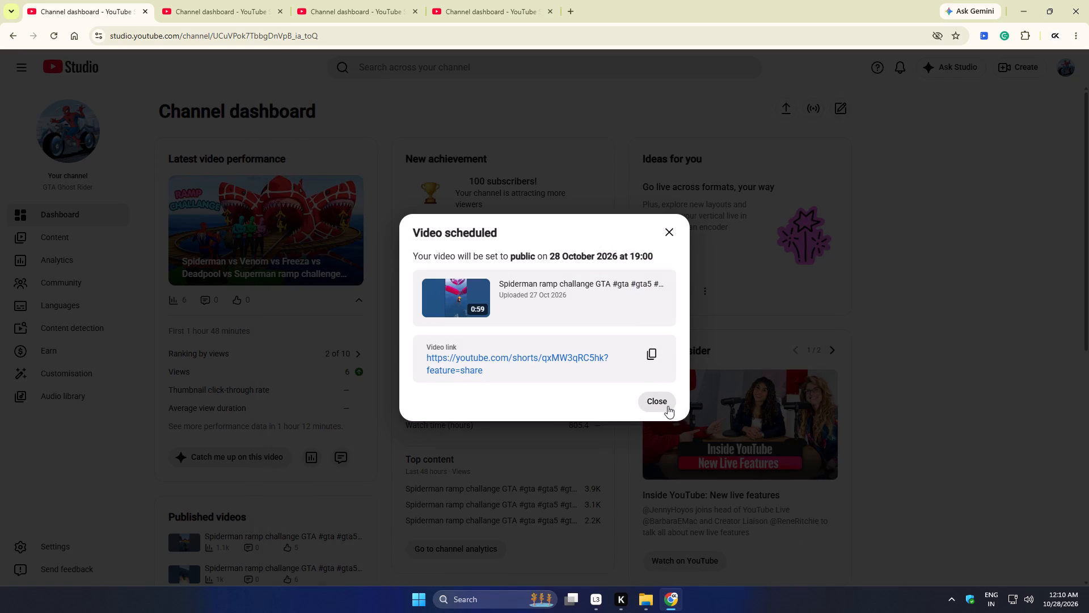
{"action": "left_click", "coordinate": [668, 406]}
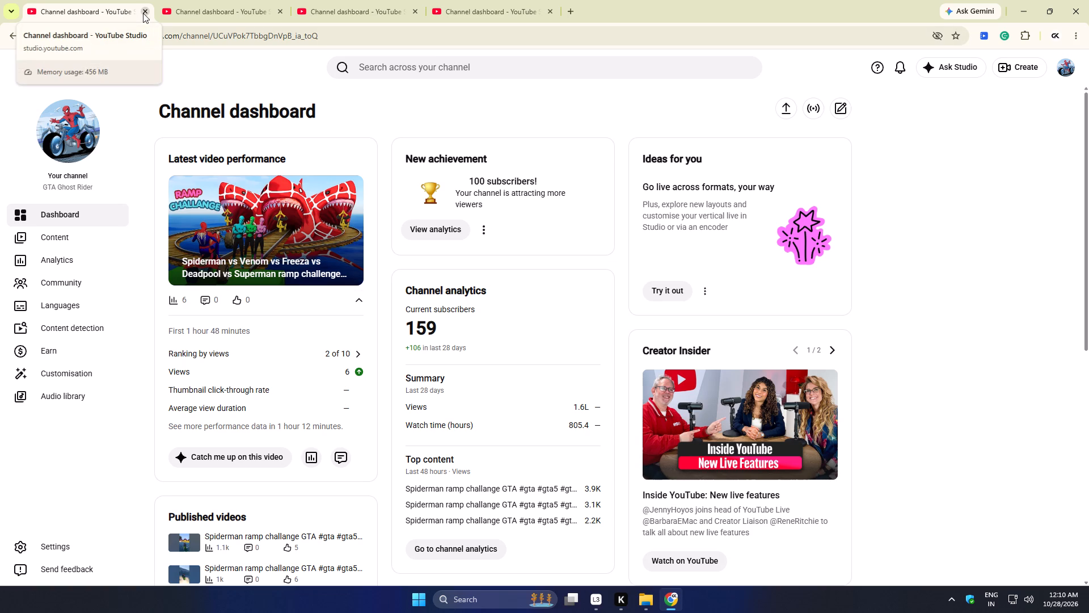
{"action": "left_click", "coordinate": [143, 13]}
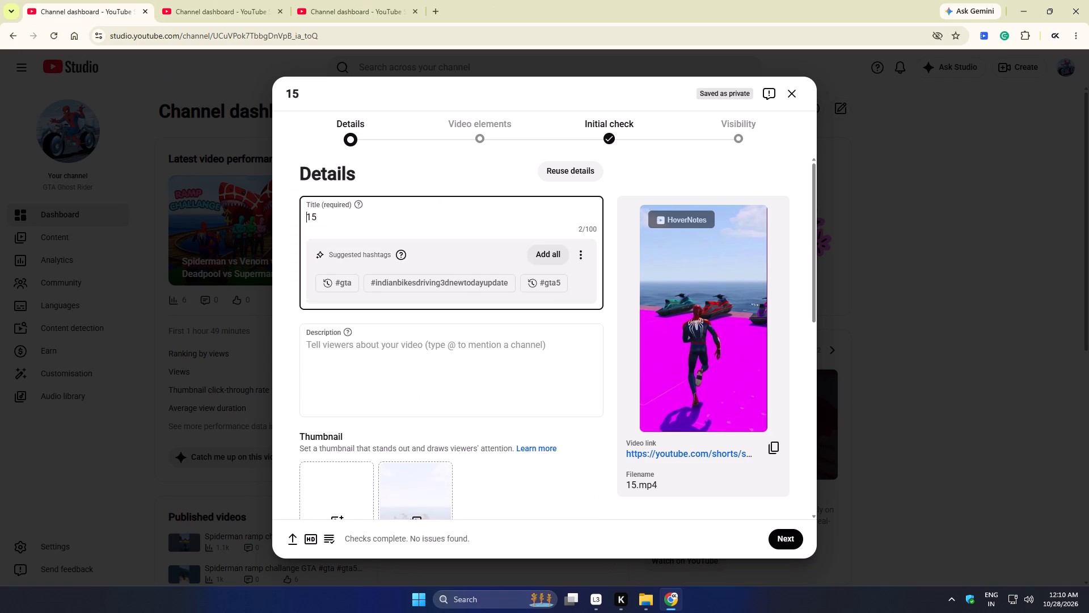
Replace video 15's title with "Spiderman ramp challange GTA #gta #gta5 #gta6 #gta6leaks" and enter the same text as its description.
{"action": "left_click_drag", "start_coordinate": [323, 217], "coordinate": [291, 217]}
{"action": "key", "text": "ctrl+v"}
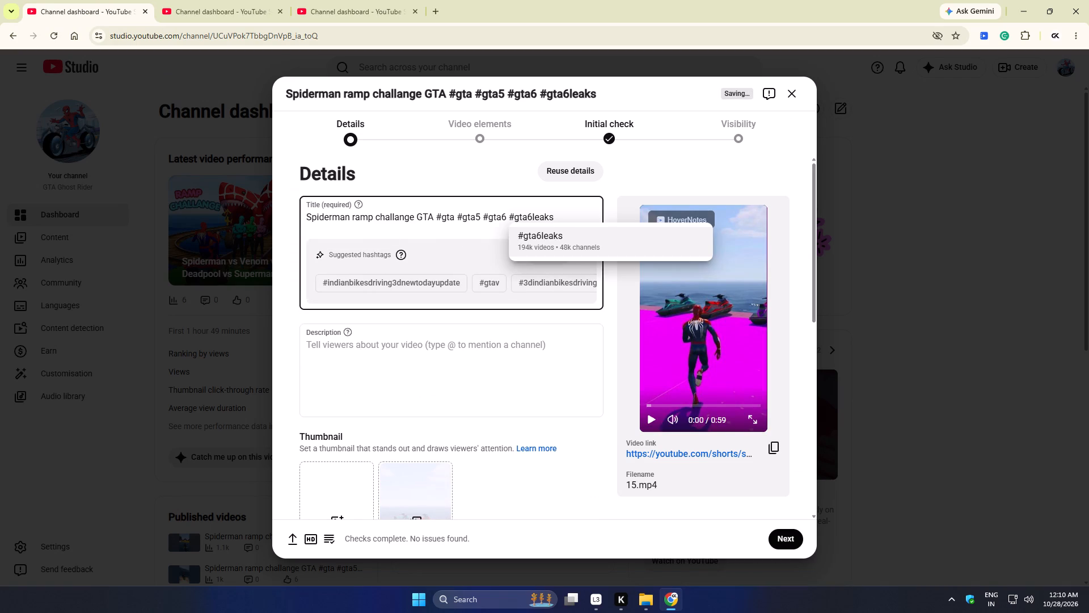
{"action": "left_click", "coordinate": [555, 247]}
{"action": "left_click", "coordinate": [494, 340]}
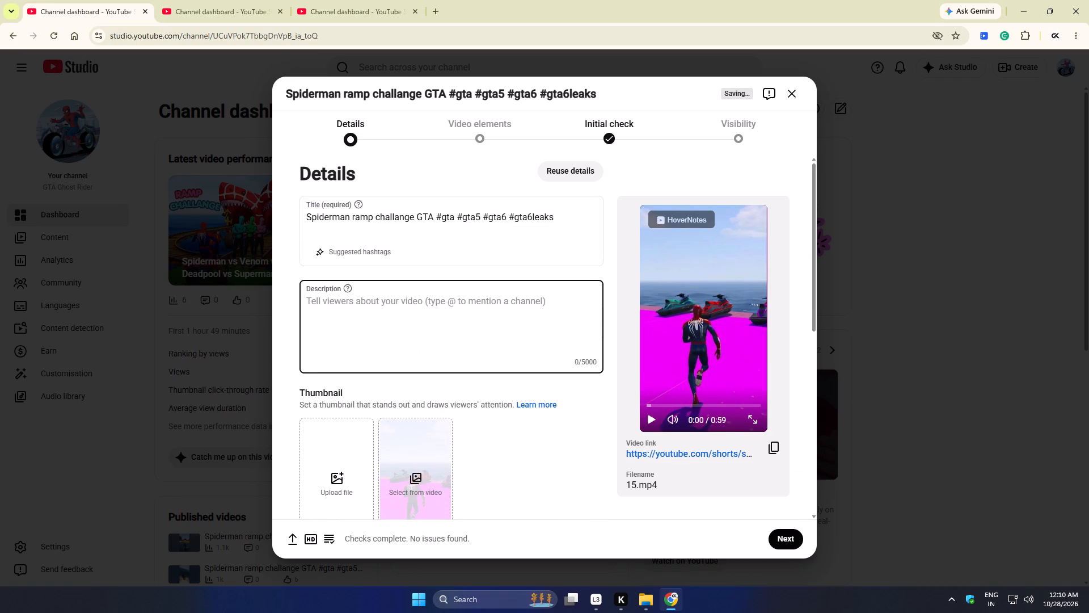
{"action": "key", "text": "ctrl+v"}
{"action": "left_click", "coordinate": [545, 330]}
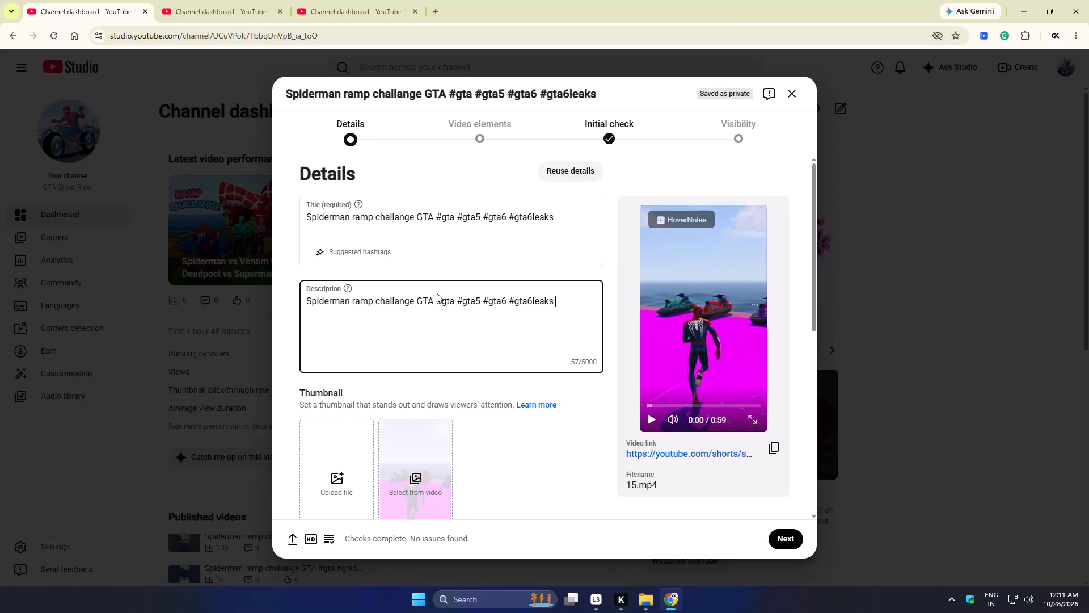
Schedule video 15 to go public on 28 Oct 2026 at 20:00 and close its browser tab.
{"action": "left_click", "coordinate": [795, 539]}
{"action": "left_click", "coordinate": [795, 539]}
{"action": "left_click", "coordinate": [795, 539]}
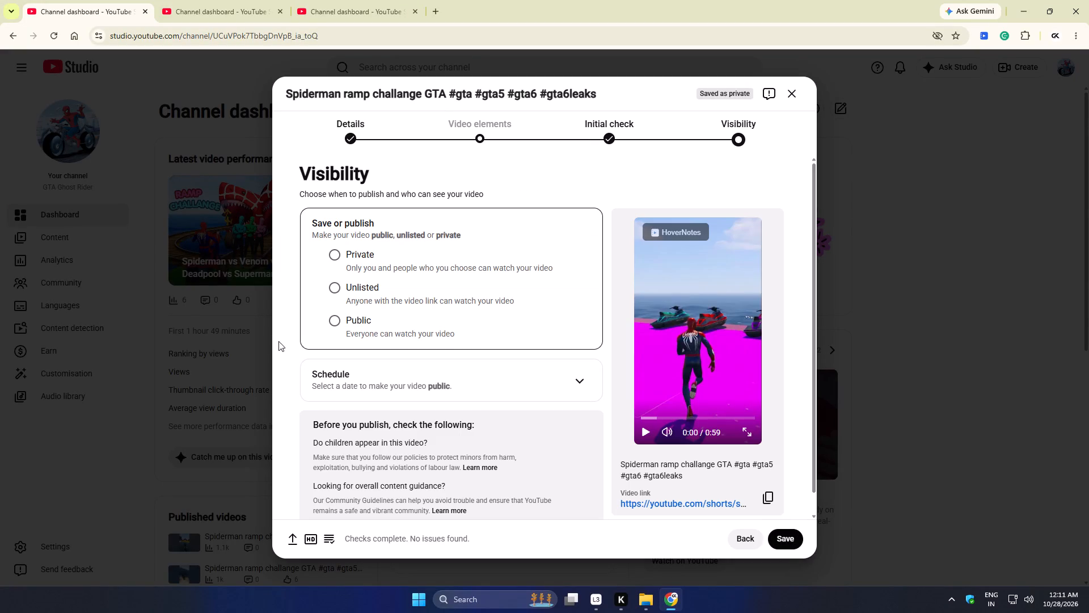
{"action": "left_click", "coordinate": [335, 320]}
{"action": "left_click", "coordinate": [400, 379]}
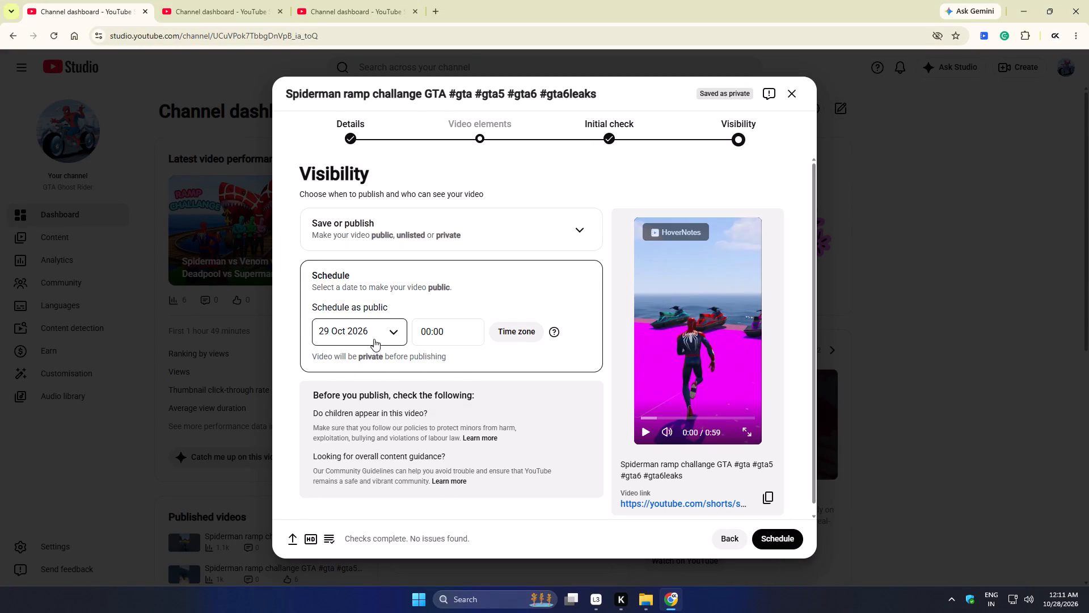
{"action": "left_click", "coordinate": [375, 337]}
{"action": "left_click", "coordinate": [369, 459]}
{"action": "left_click", "coordinate": [452, 333]}
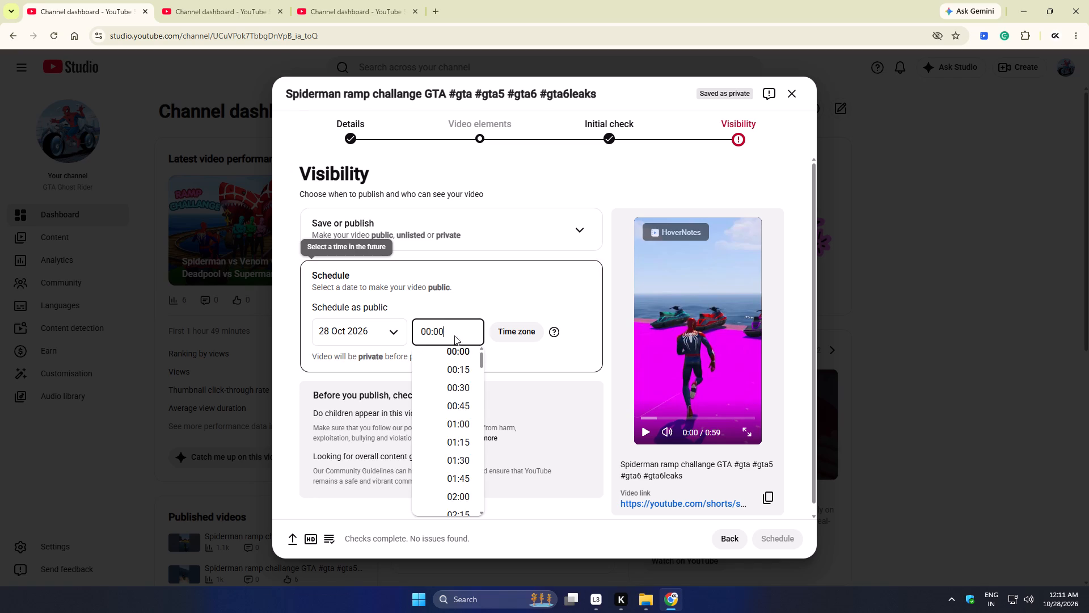
{"action": "scroll", "coordinate": [462, 399], "scroll_direction": "down", "scroll_amount": 20}
{"action": "scroll", "coordinate": [462, 399], "scroll_direction": "down", "scroll_amount": 6}
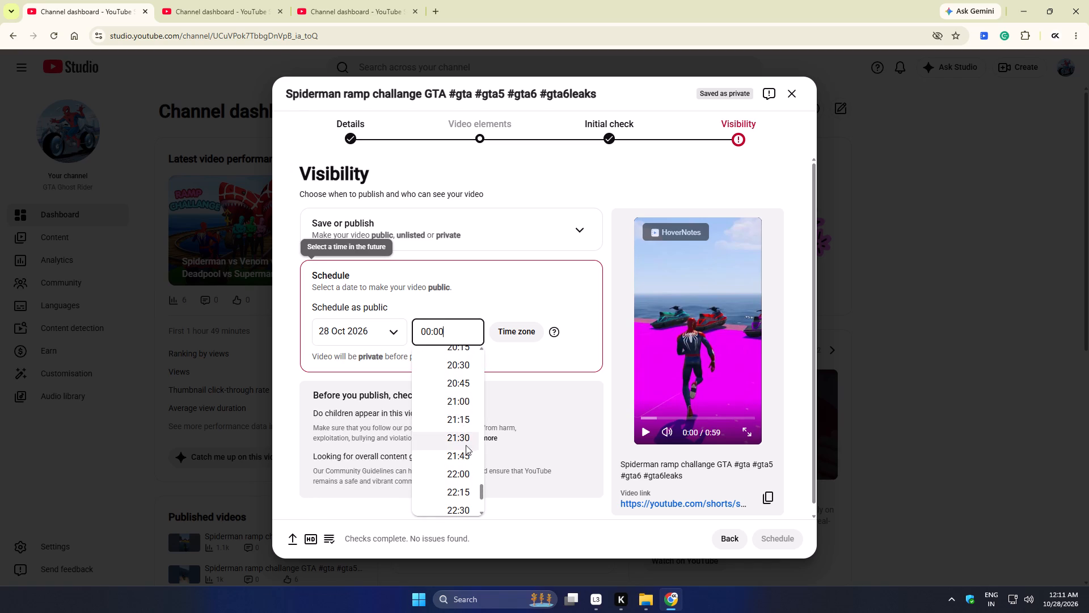
{"action": "scroll", "coordinate": [459, 366], "scroll_direction": "up", "scroll_amount": 2}
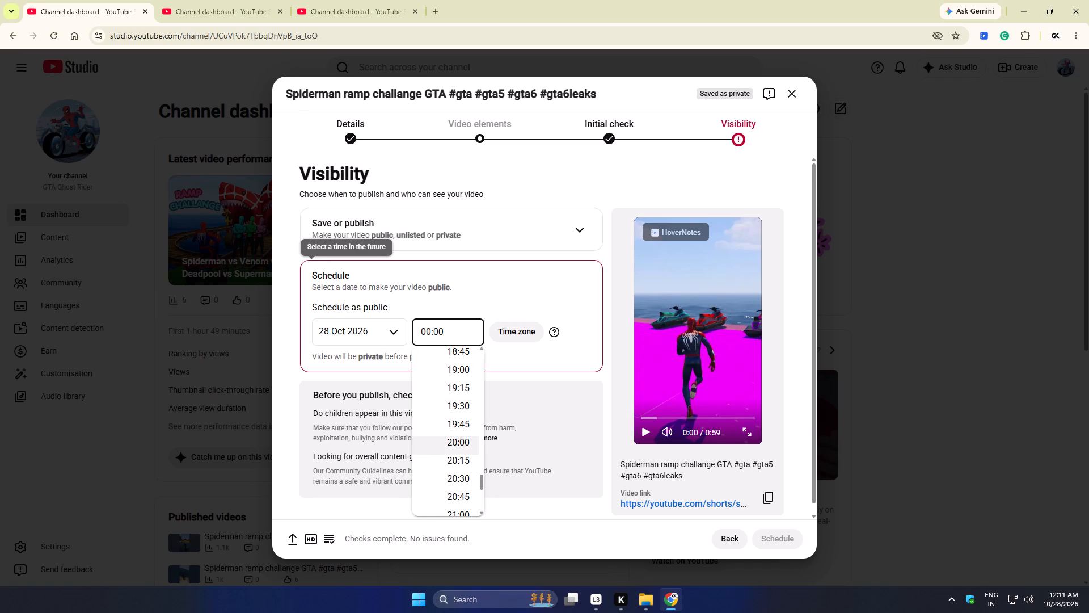
{"action": "left_click", "coordinate": [461, 446]}
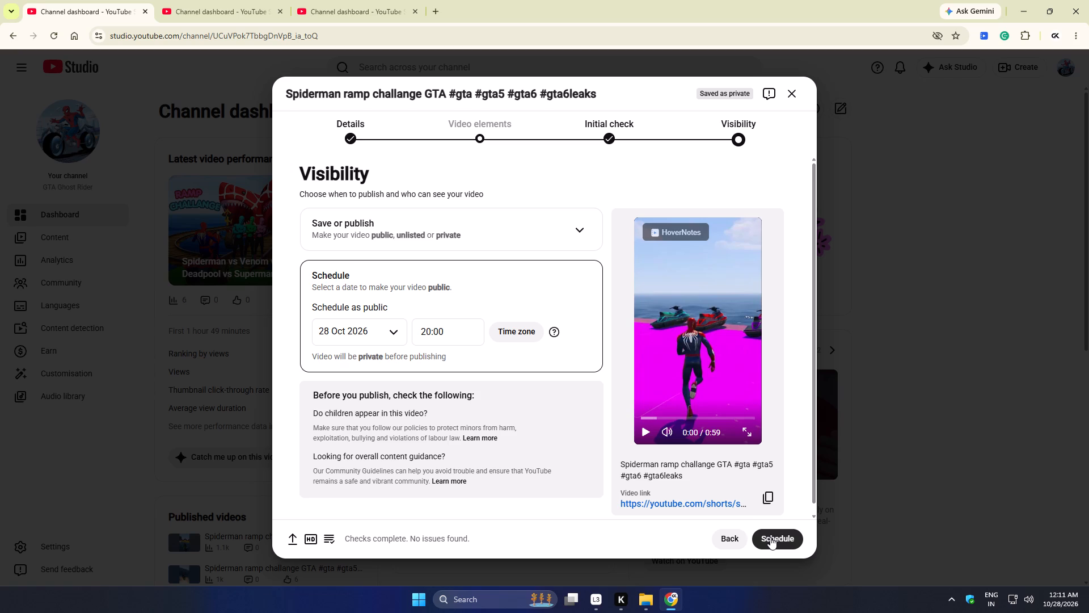
{"action": "left_click", "coordinate": [770, 537]}
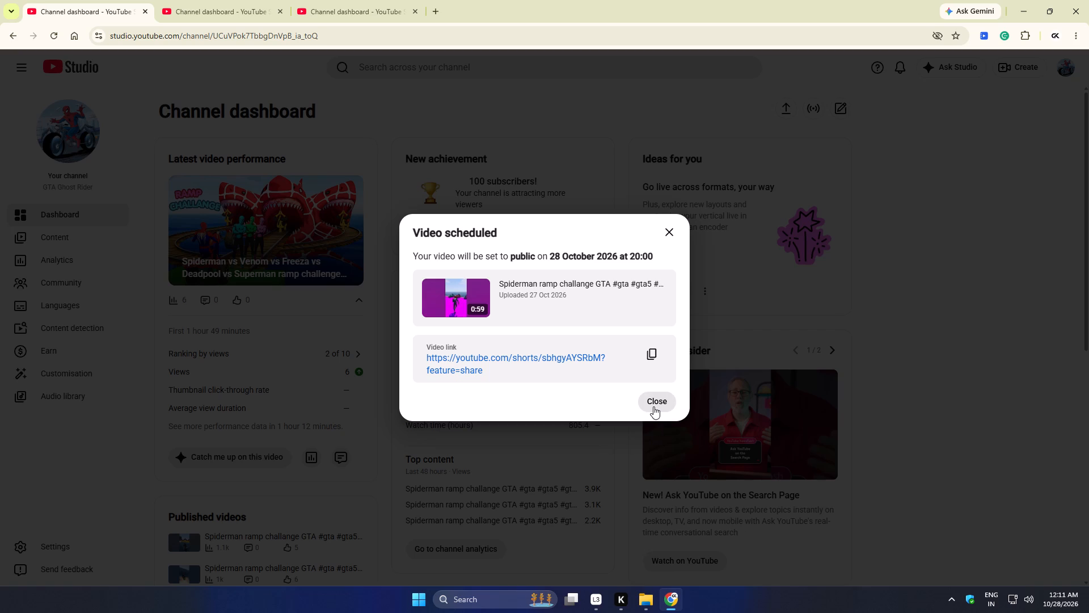
{"action": "left_click", "coordinate": [653, 406]}
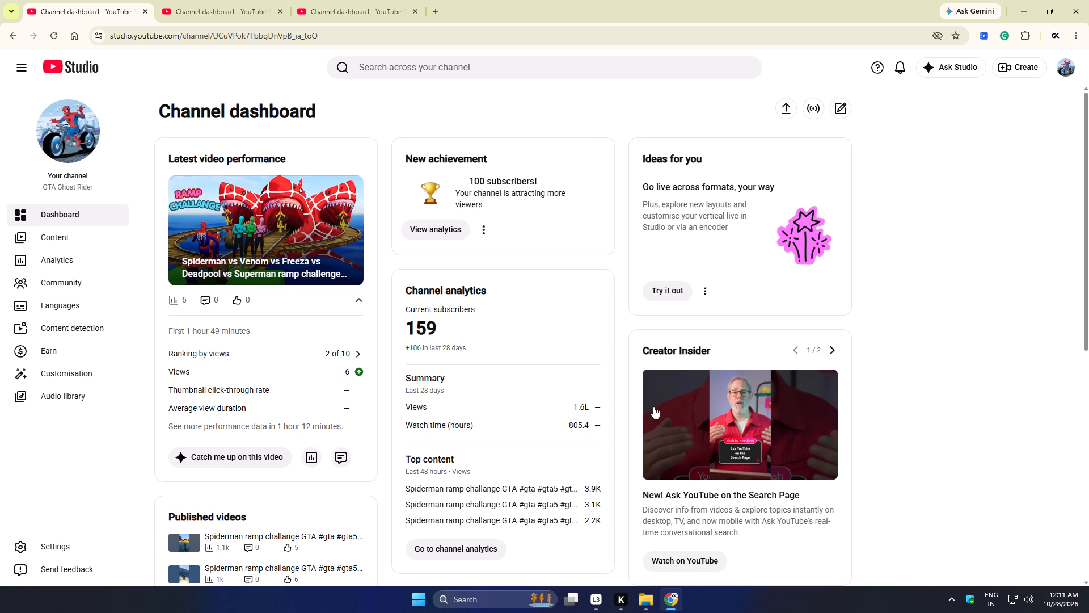
{"action": "left_click", "coordinate": [144, 13]}
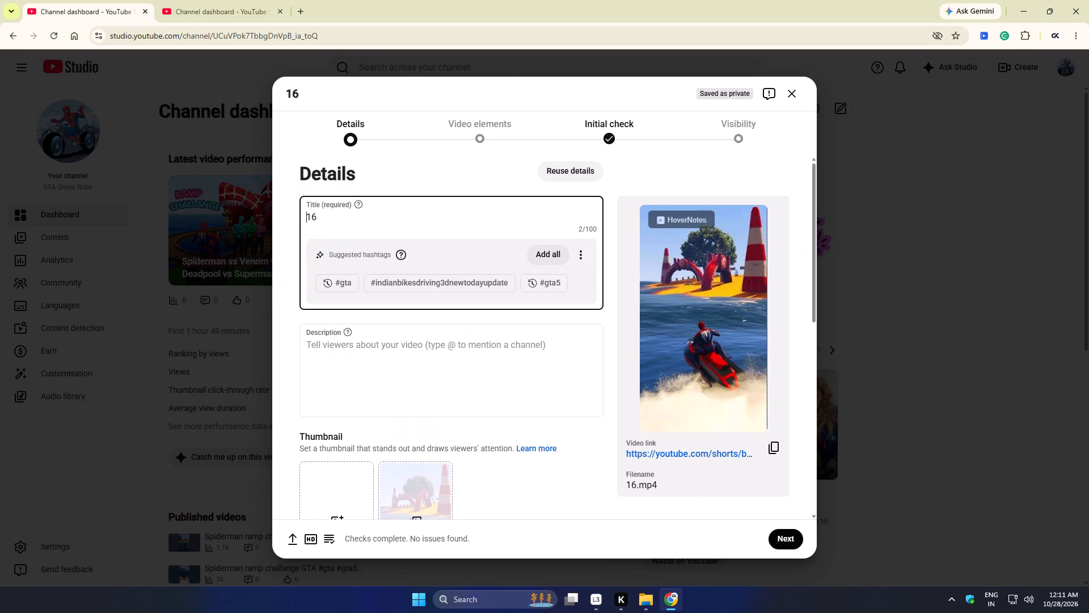
Replace video 16's title with "Spiderman ramp challange GTA #gta #gta5 #gta6 #gta6leaks" and enter the same text as its description.
{"action": "left_click_drag", "start_coordinate": [331, 221], "coordinate": [288, 209]}
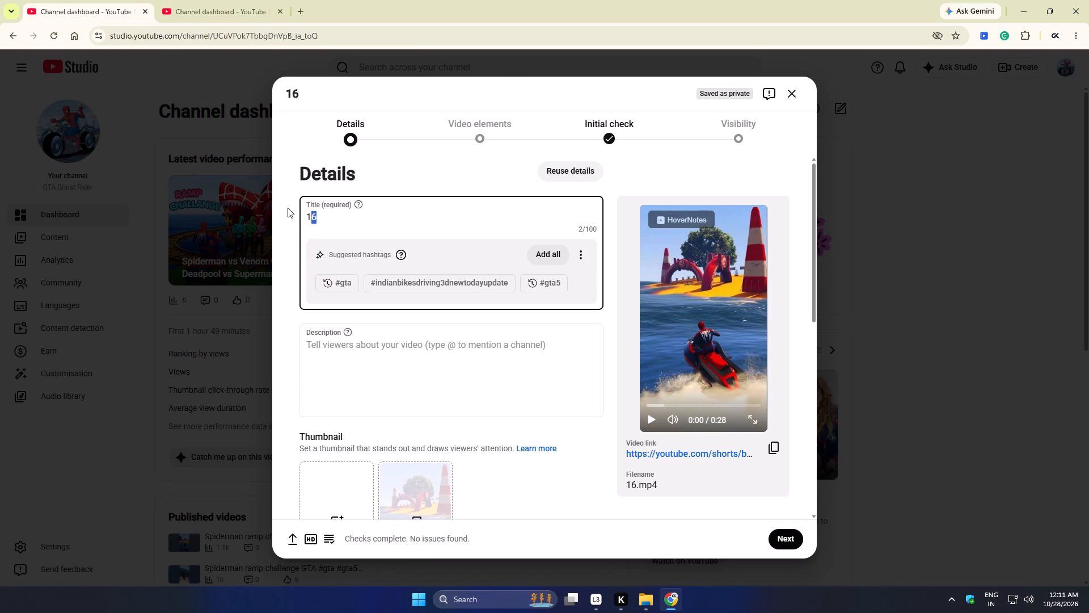
{"action": "key", "text": "ctrl+v"}
{"action": "left_click", "coordinate": [552, 241]}
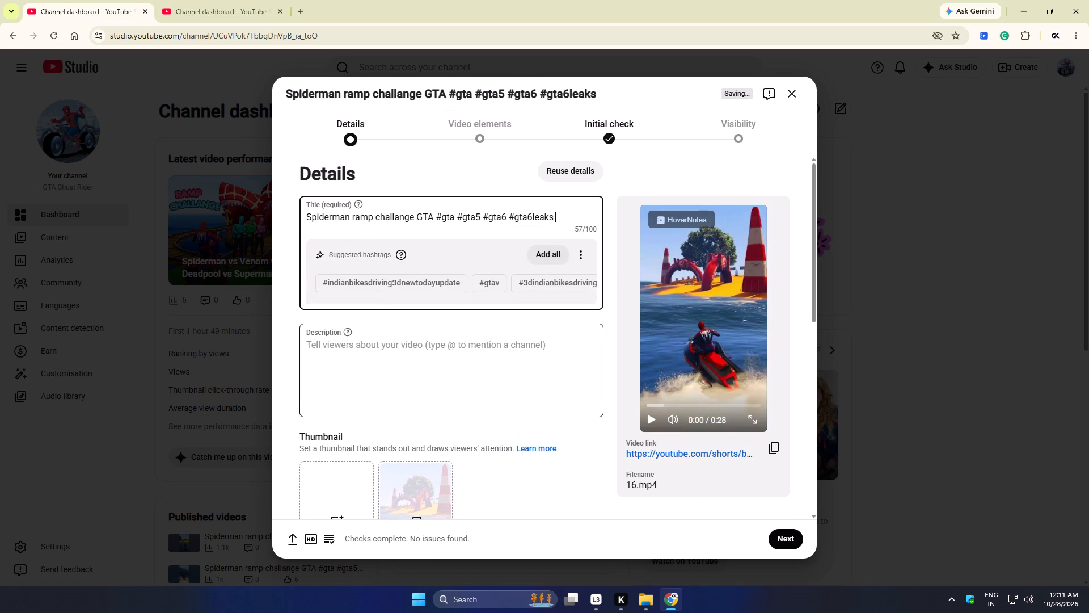
{"action": "left_click", "coordinate": [480, 354]}
{"action": "key", "text": "ctrl+v"}
{"action": "left_click", "coordinate": [529, 318]}
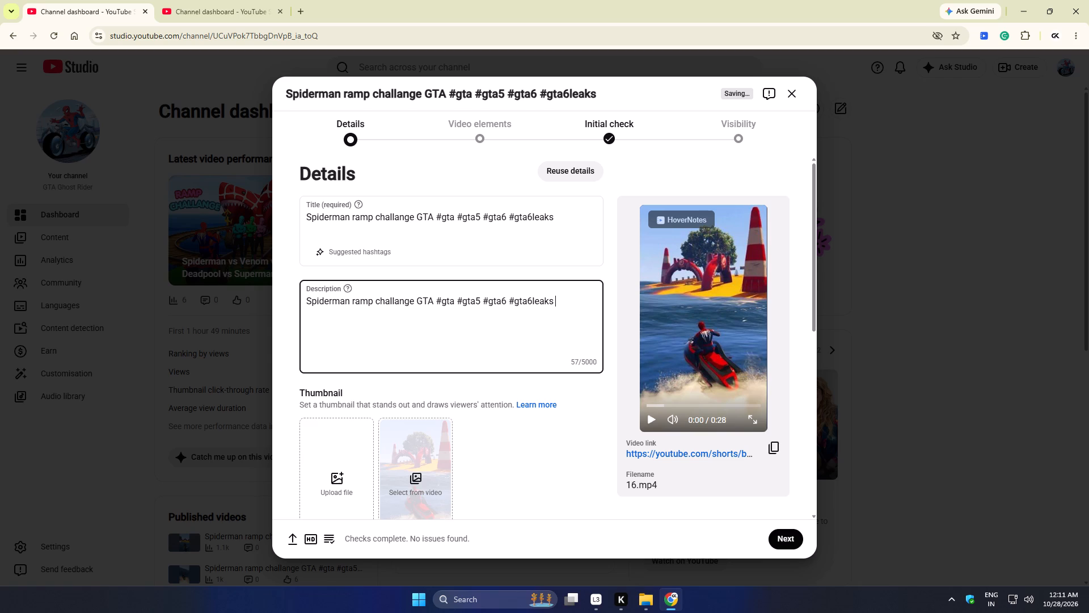
Schedule video 16 to go public on 28 Oct 2026 at 21:00 and close its browser tab.
{"action": "double_click", "coordinate": [792, 540]}
{"action": "left_click", "coordinate": [792, 540]}
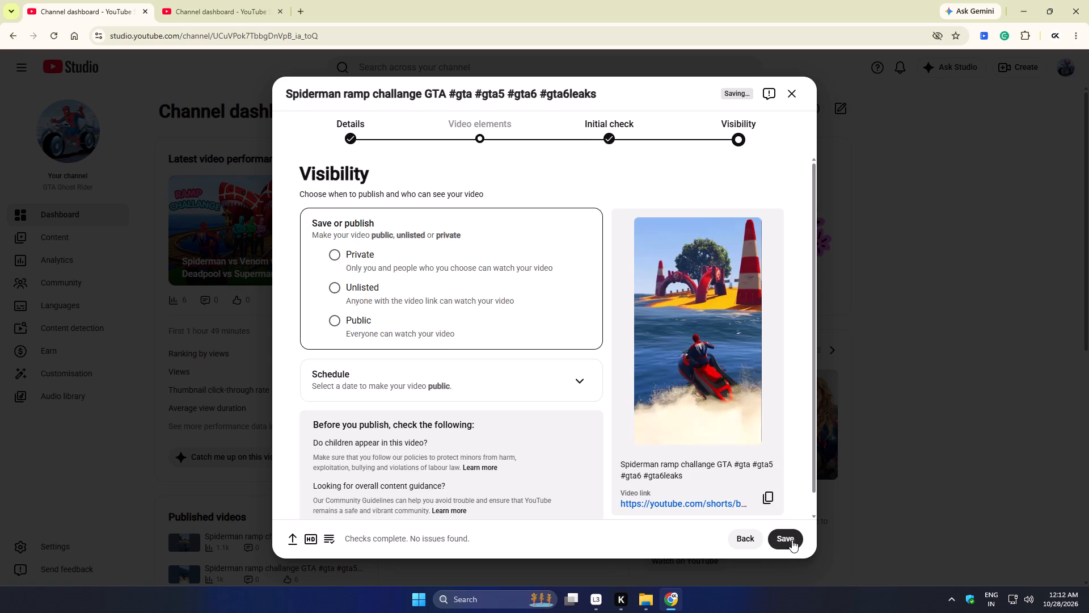
{"action": "left_click", "coordinate": [336, 324]}
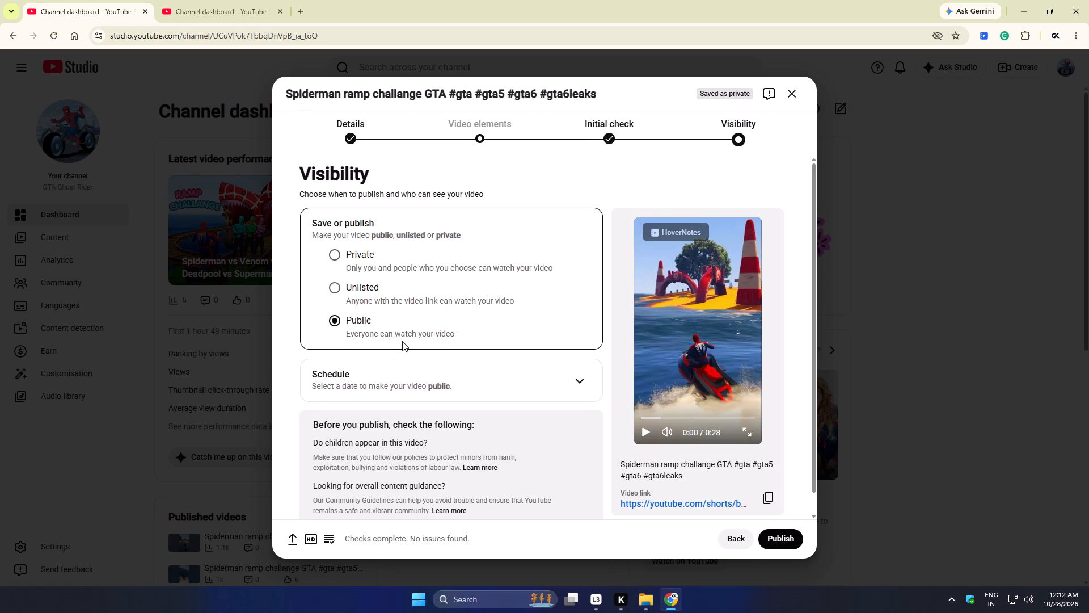
{"action": "left_click", "coordinate": [503, 383]}
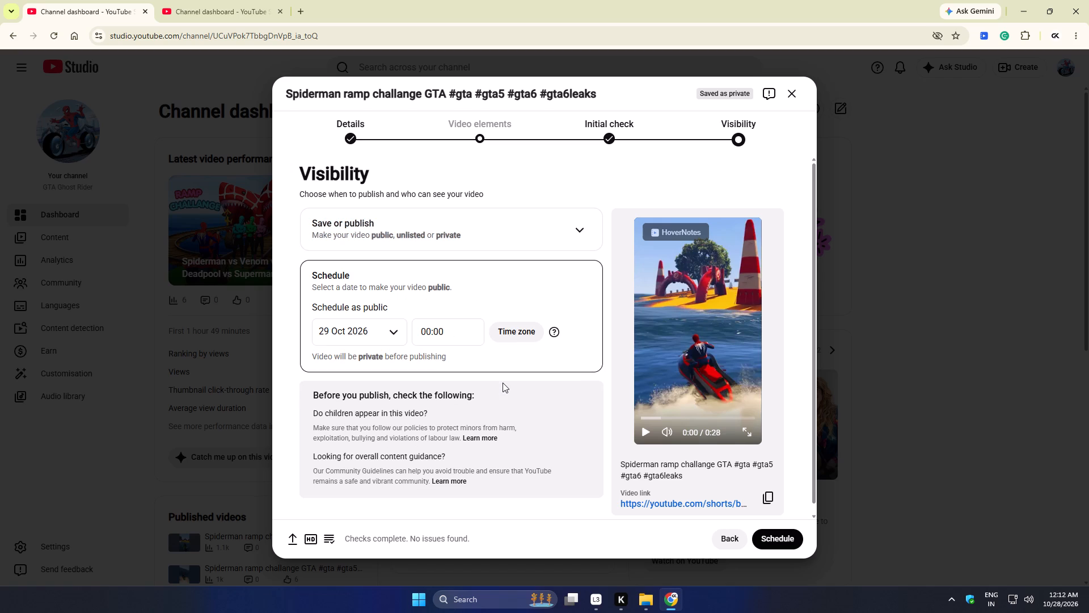
{"action": "left_click", "coordinate": [381, 338]}
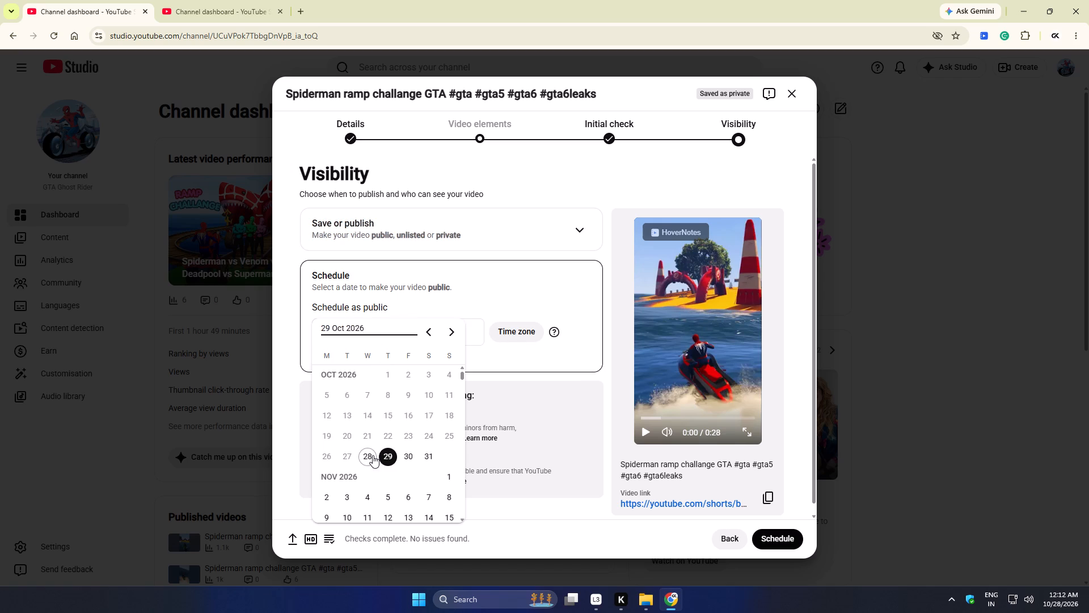
{"action": "left_click", "coordinate": [373, 455]}
{"action": "left_click", "coordinate": [454, 326]}
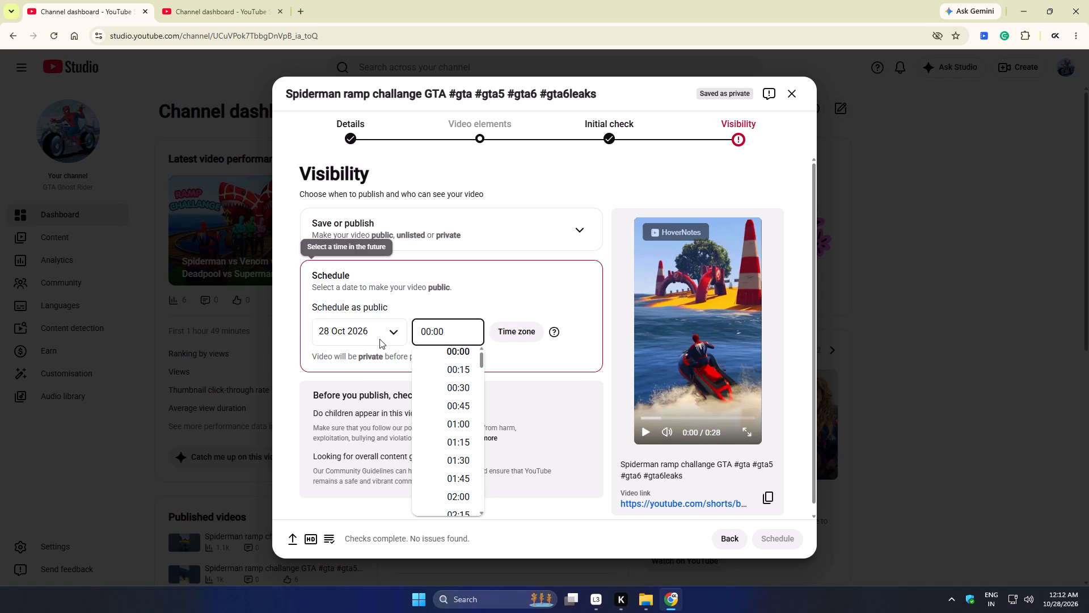
{"action": "left_click", "coordinate": [379, 339]}
{"action": "left_click", "coordinate": [391, 336]}
{"action": "left_click", "coordinate": [368, 453]}
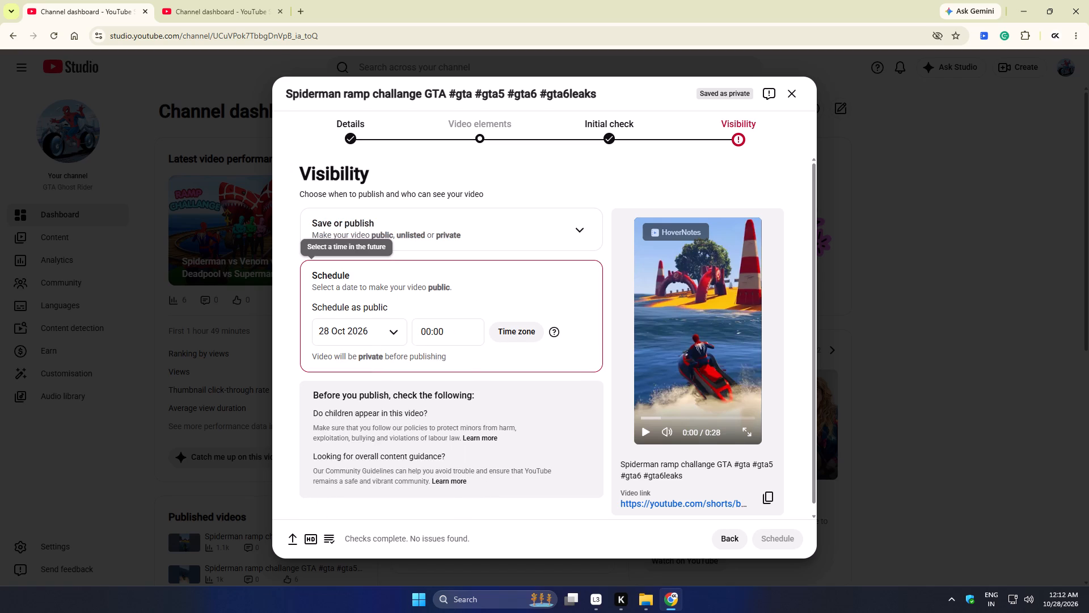
{"action": "left_click", "coordinate": [466, 336]}
{"action": "left_click", "coordinate": [459, 336]}
{"action": "left_click", "coordinate": [461, 336]}
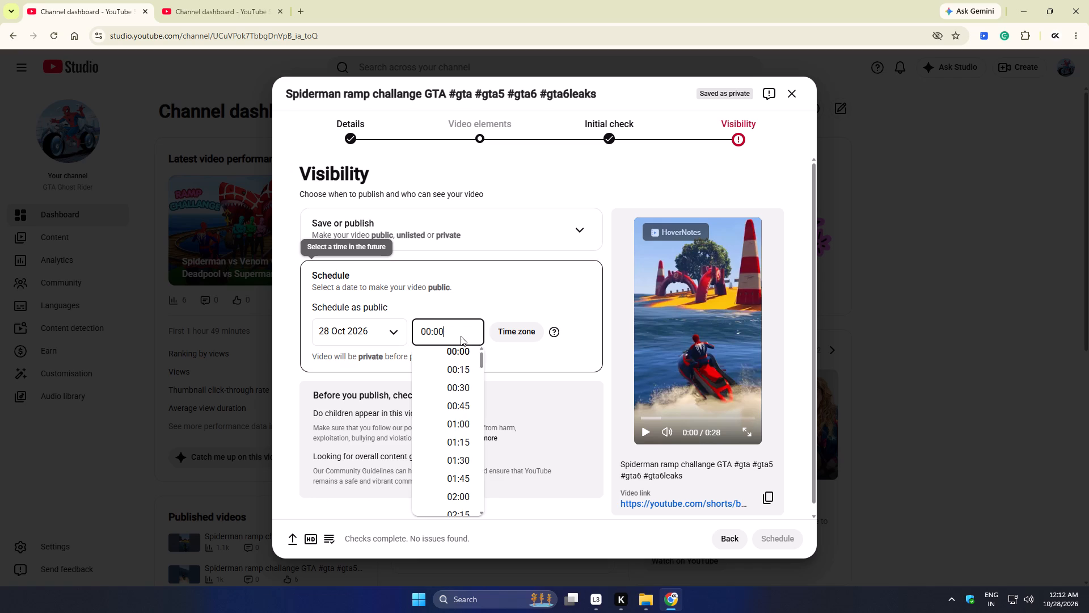
{"action": "scroll", "coordinate": [455, 419], "scroll_direction": "down", "scroll_amount": 5}
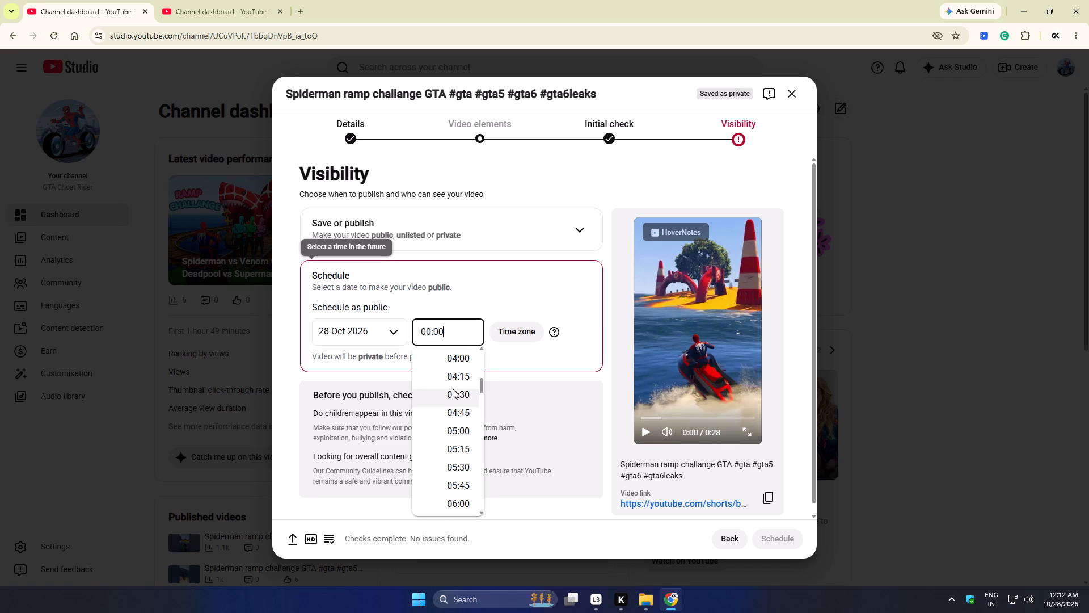
{"action": "scroll", "coordinate": [453, 389], "scroll_direction": "down", "scroll_amount": 3}
{"action": "double_click", "coordinate": [455, 337]}
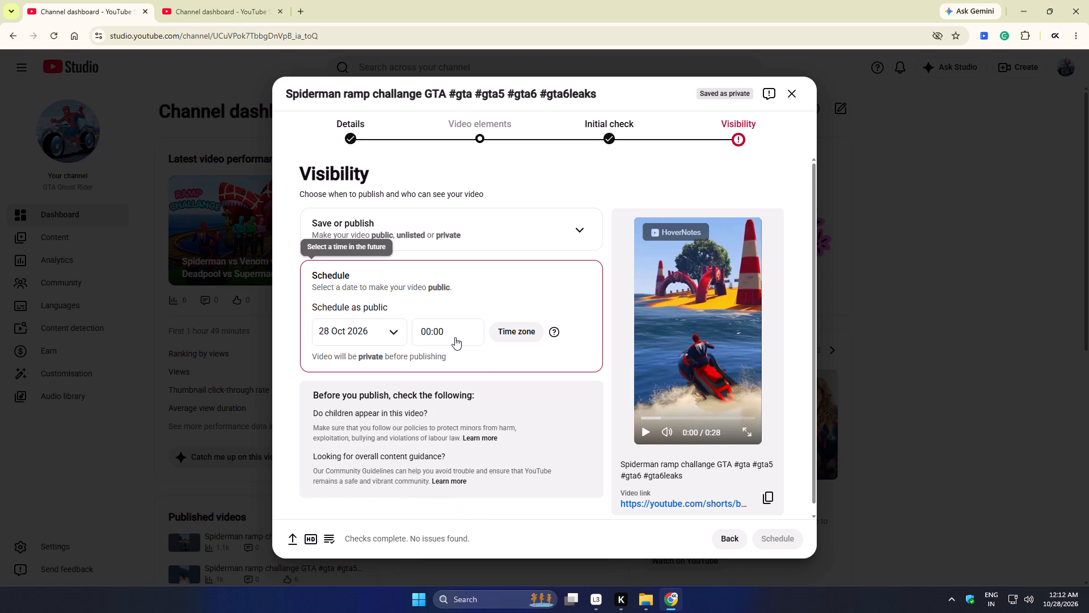
{"action": "scroll", "coordinate": [457, 424], "scroll_direction": "down", "scroll_amount": 17}
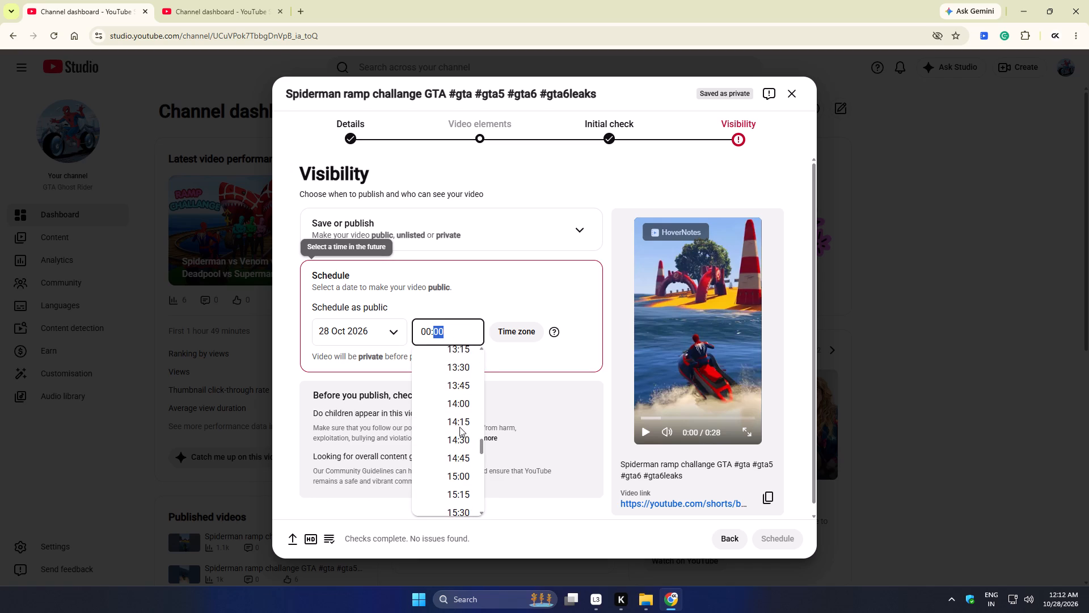
{"action": "scroll", "coordinate": [459, 427], "scroll_direction": "down", "scroll_amount": 10}
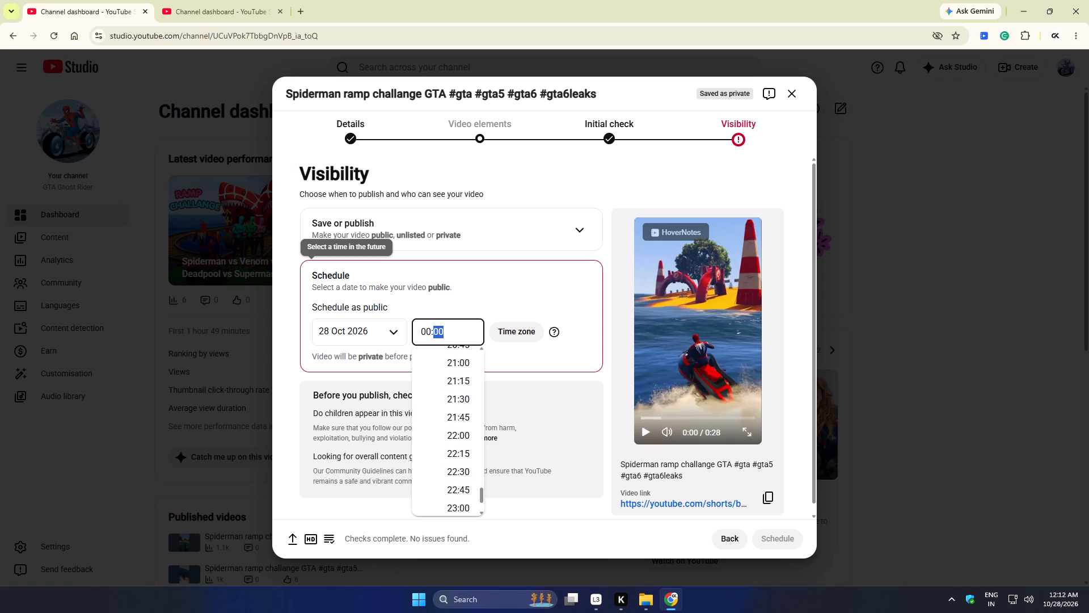
{"action": "scroll", "coordinate": [462, 425], "scroll_direction": "up", "scroll_amount": 1}
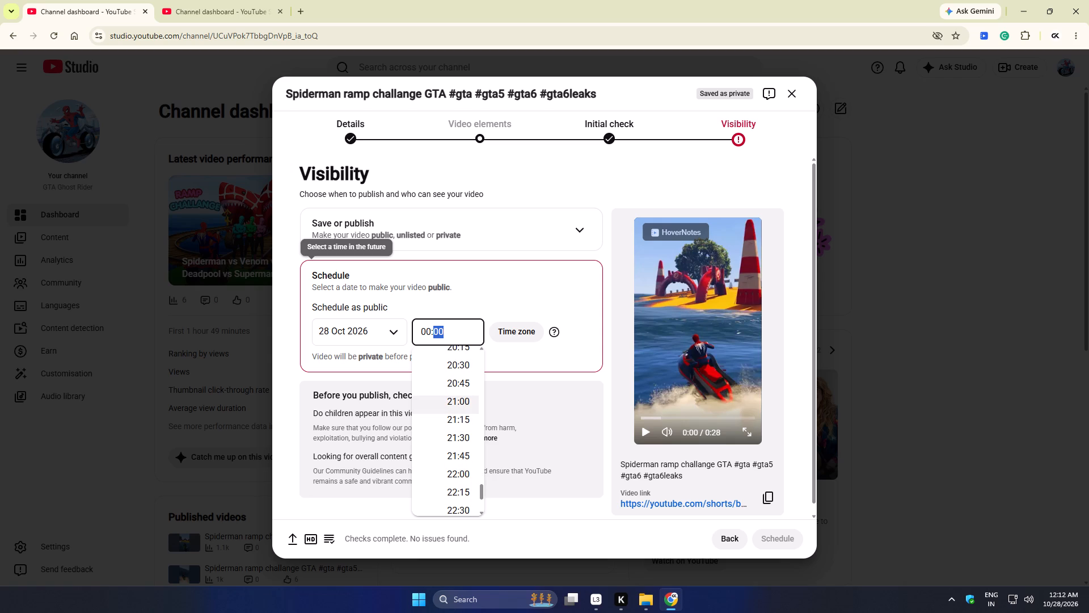
{"action": "left_click", "coordinate": [464, 405]}
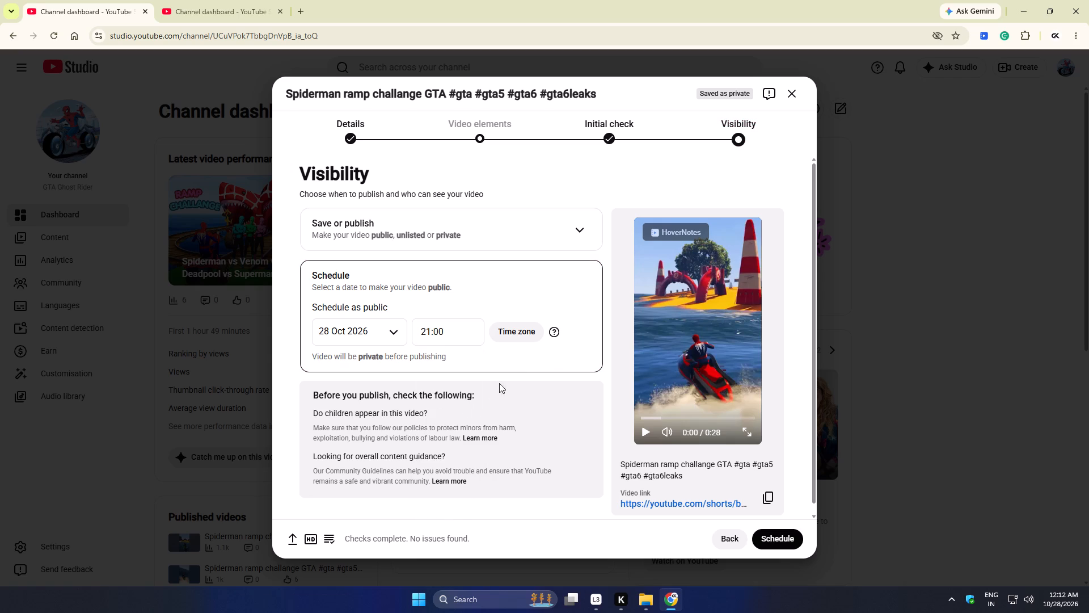
{"action": "left_click", "coordinate": [776, 538]}
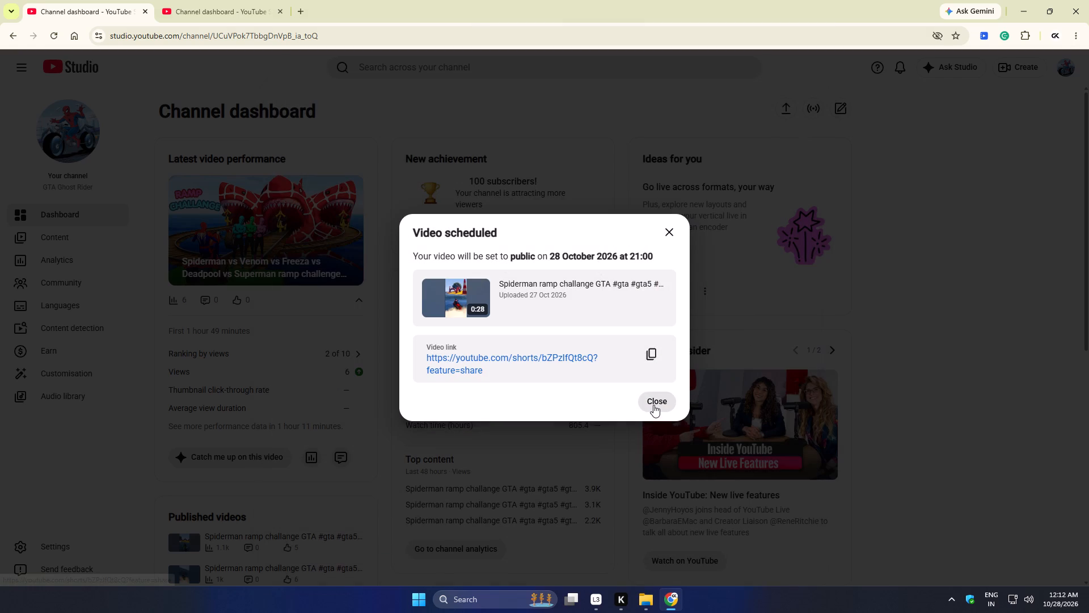
{"action": "left_click", "coordinate": [653, 405]}
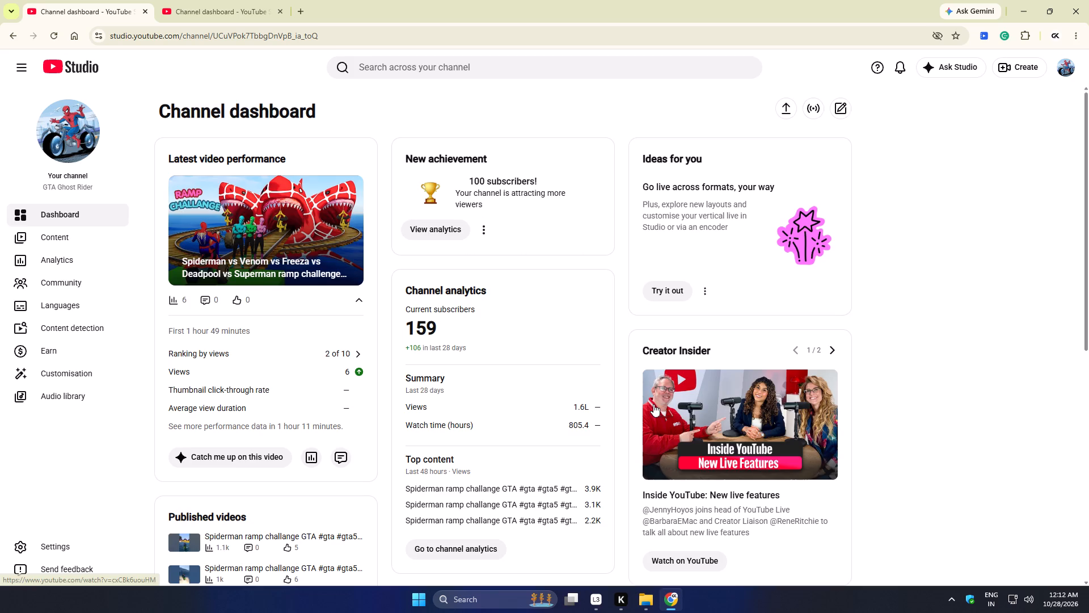
{"action": "left_click", "coordinate": [143, 11]}
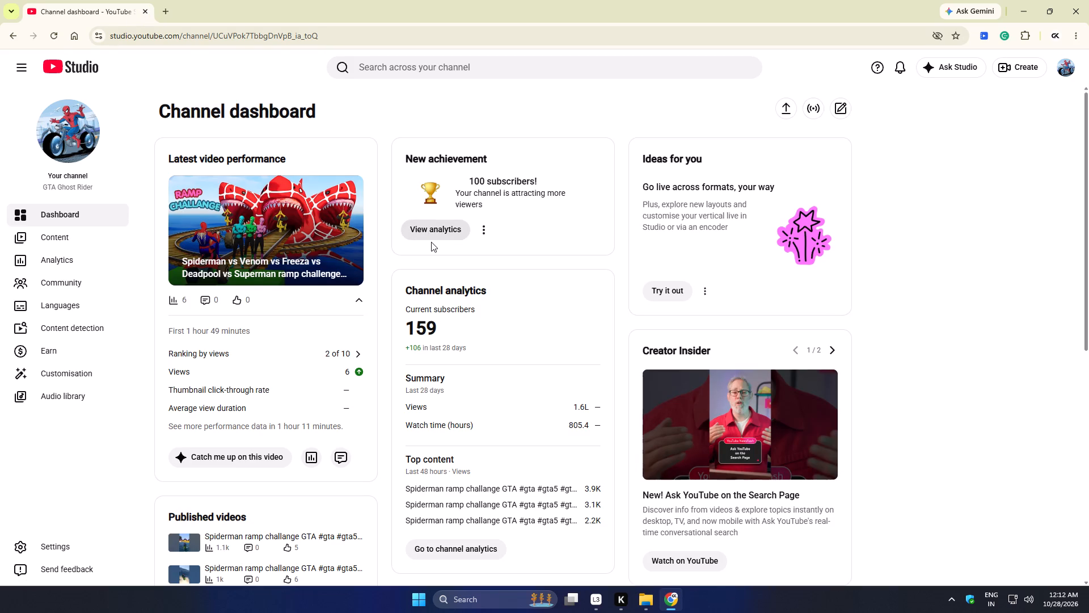
Reload the channel dashboard and review the scheduled uploads in the channel content's Shorts list.
{"action": "left_click", "coordinate": [52, 38]}
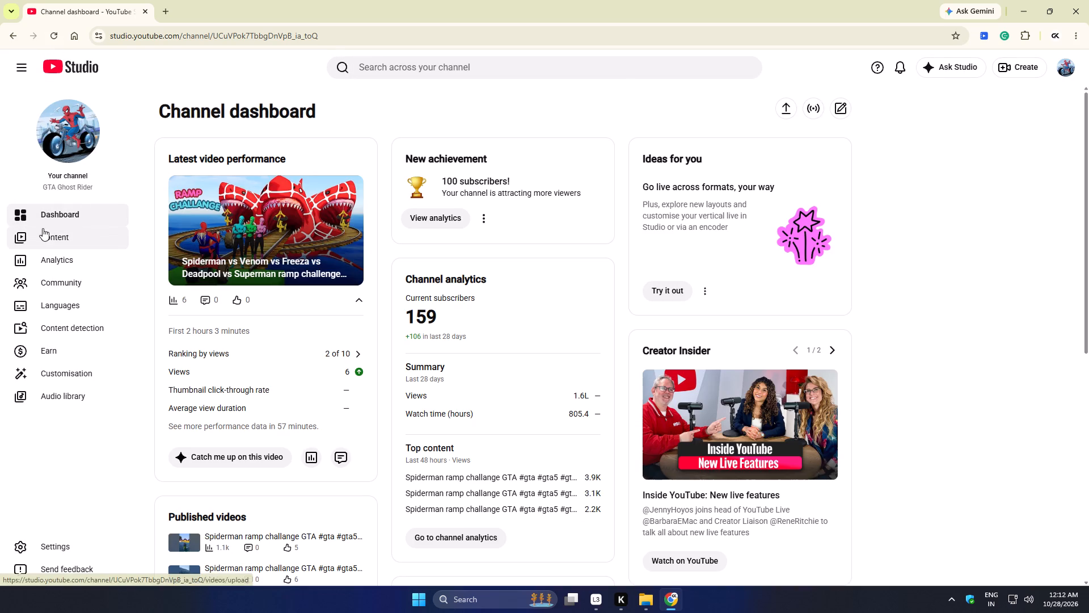
{"action": "left_click", "coordinate": [67, 233]}
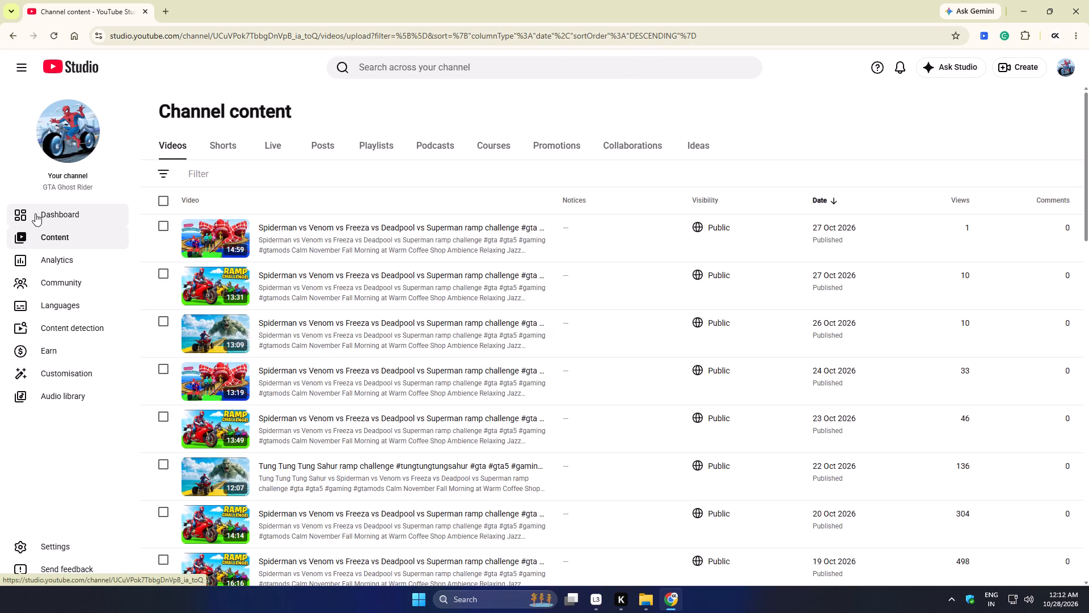
{"action": "left_click", "coordinate": [54, 216]}
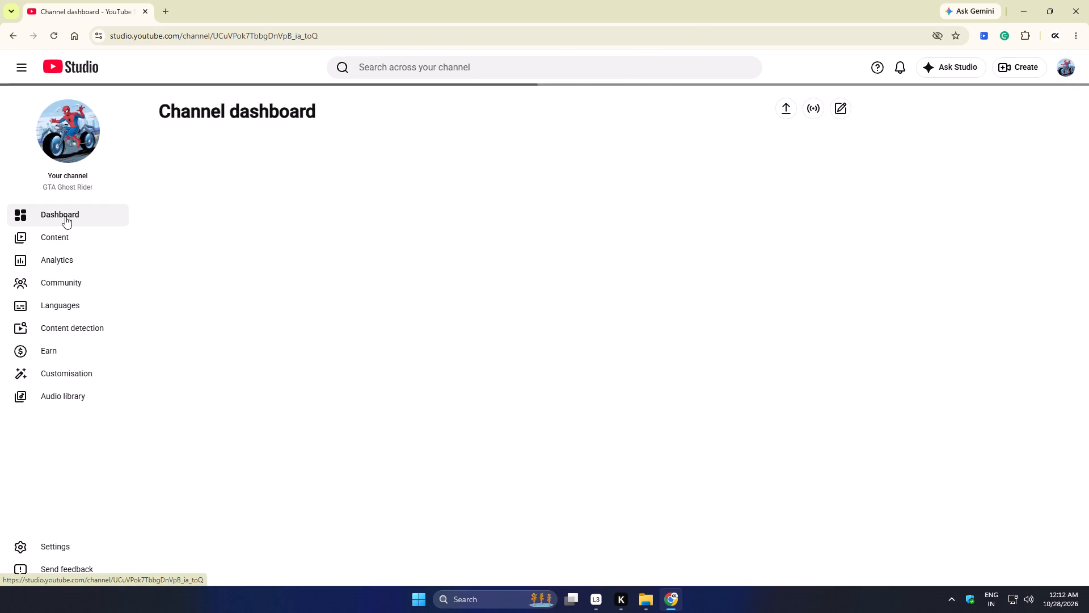
{"action": "left_click", "coordinate": [51, 35]}
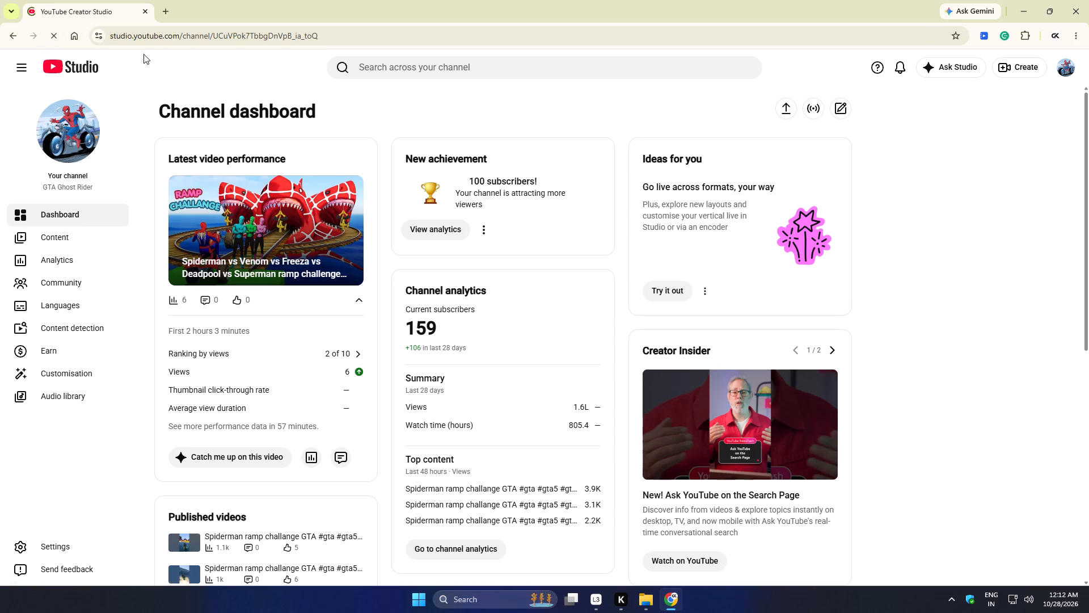
{"action": "left_click", "coordinate": [83, 236]}
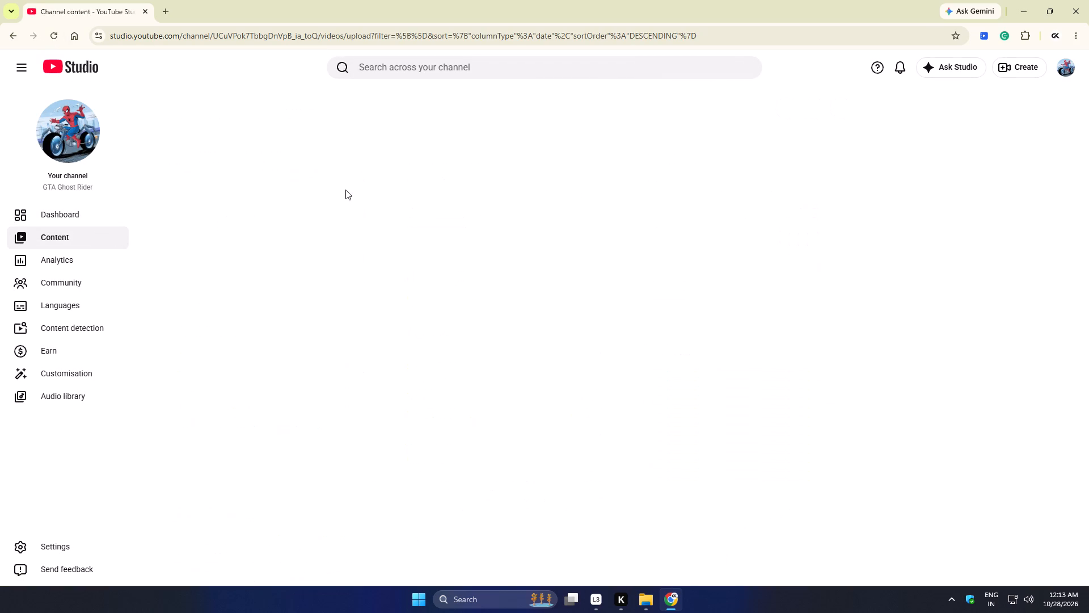
{"action": "left_click", "coordinate": [229, 152]}
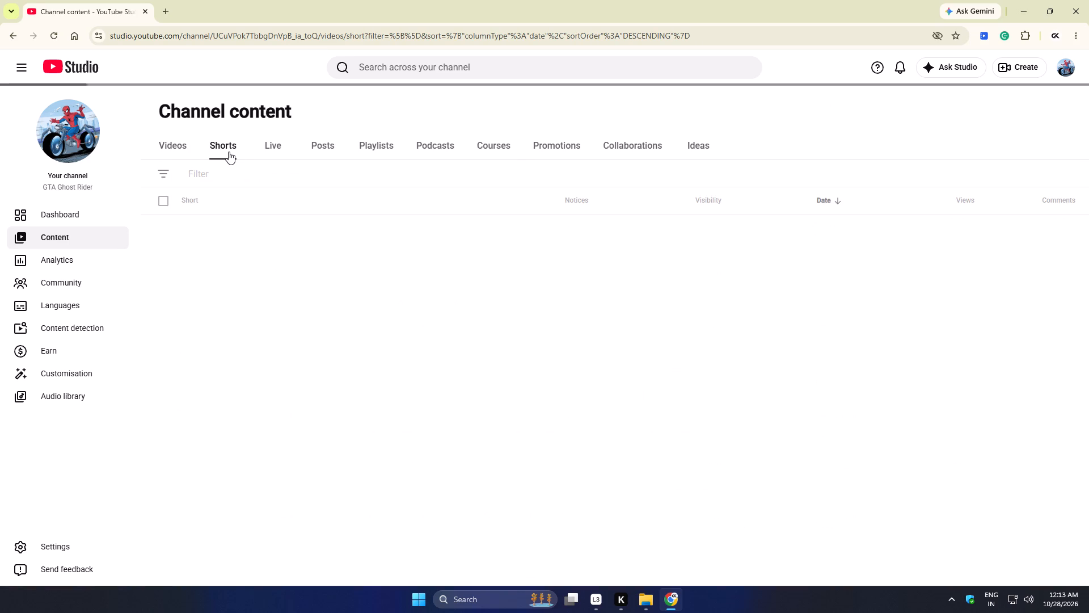
{"action": "scroll", "coordinate": [275, 195], "scroll_direction": "down", "scroll_amount": 8}
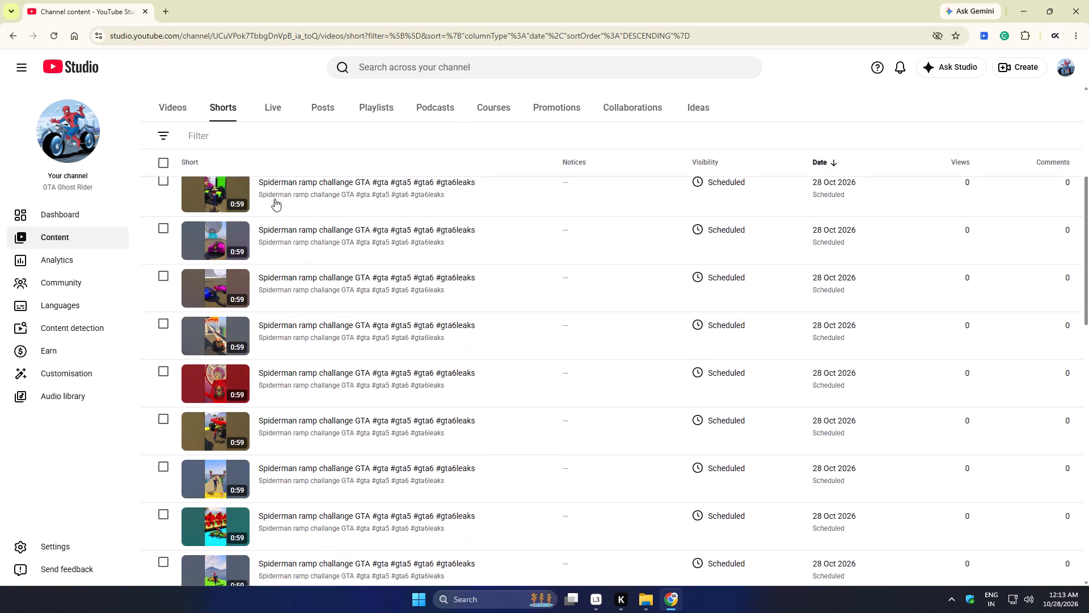
Review the visibility and dates of the scheduled and published uploads throughout the channel's Shorts list.
{"action": "scroll", "coordinate": [275, 199], "scroll_direction": "down", "scroll_amount": 2}
{"action": "scroll", "coordinate": [275, 199], "scroll_direction": "up", "scroll_amount": 16}
{"action": "scroll", "coordinate": [275, 200], "scroll_direction": "down", "scroll_amount": 12}
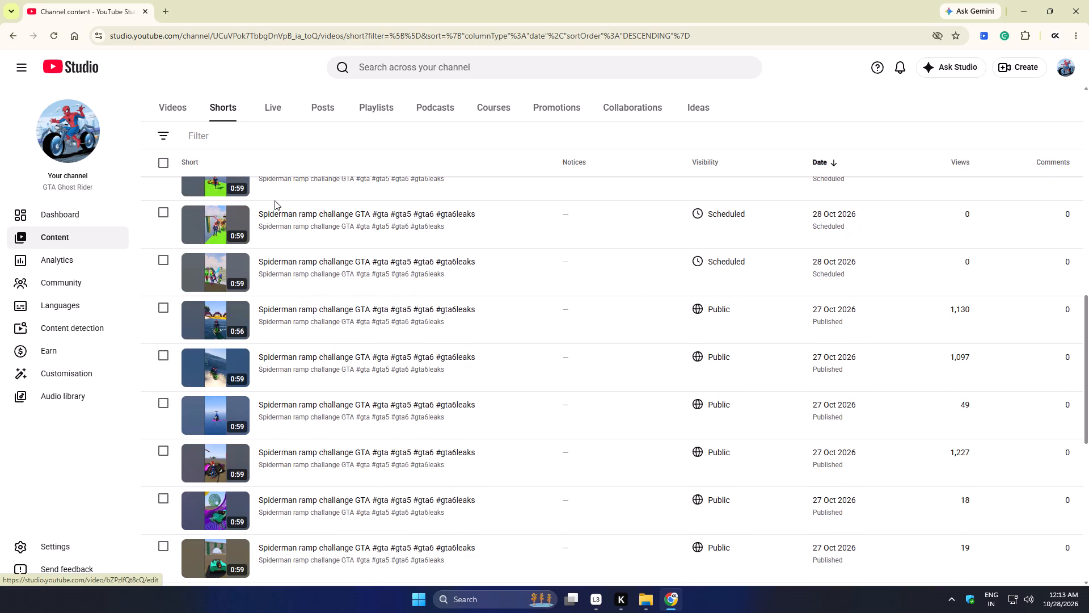
{"action": "scroll", "coordinate": [275, 200], "scroll_direction": "up", "scroll_amount": 2}
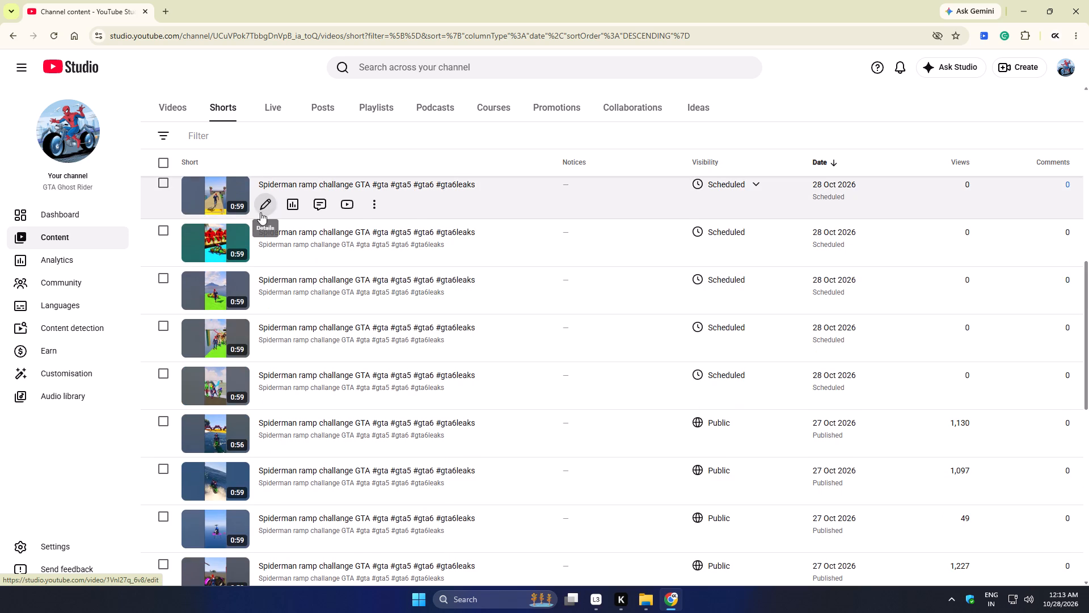
{"action": "scroll", "coordinate": [198, 359], "scroll_direction": "up", "scroll_amount": 1}
{"action": "scroll", "coordinate": [216, 297], "scroll_direction": "up", "scroll_amount": 2}
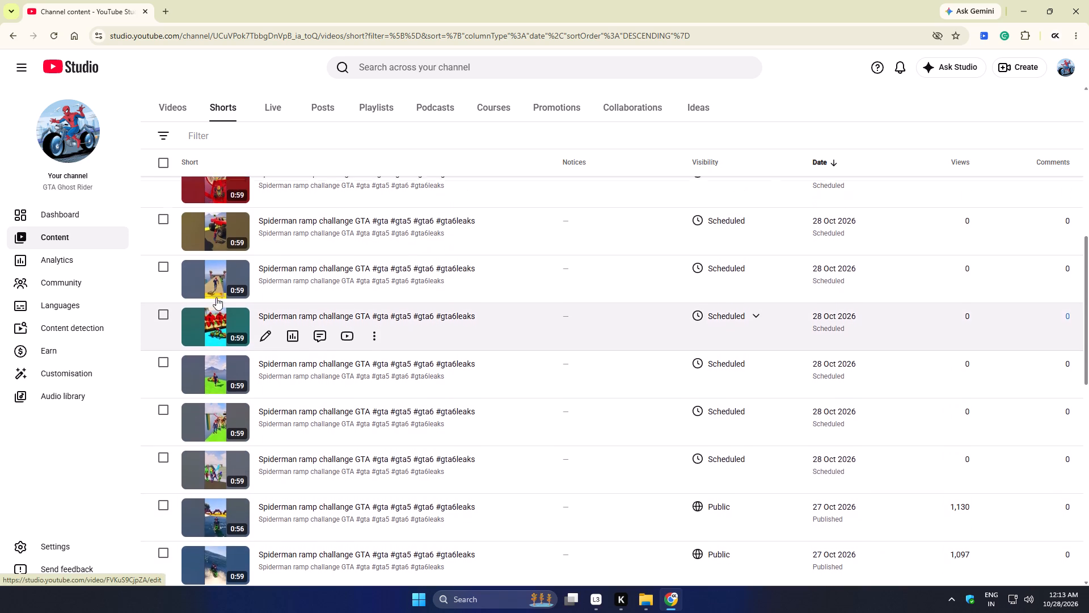
{"action": "scroll", "coordinate": [218, 288], "scroll_direction": "up", "scroll_amount": 4}
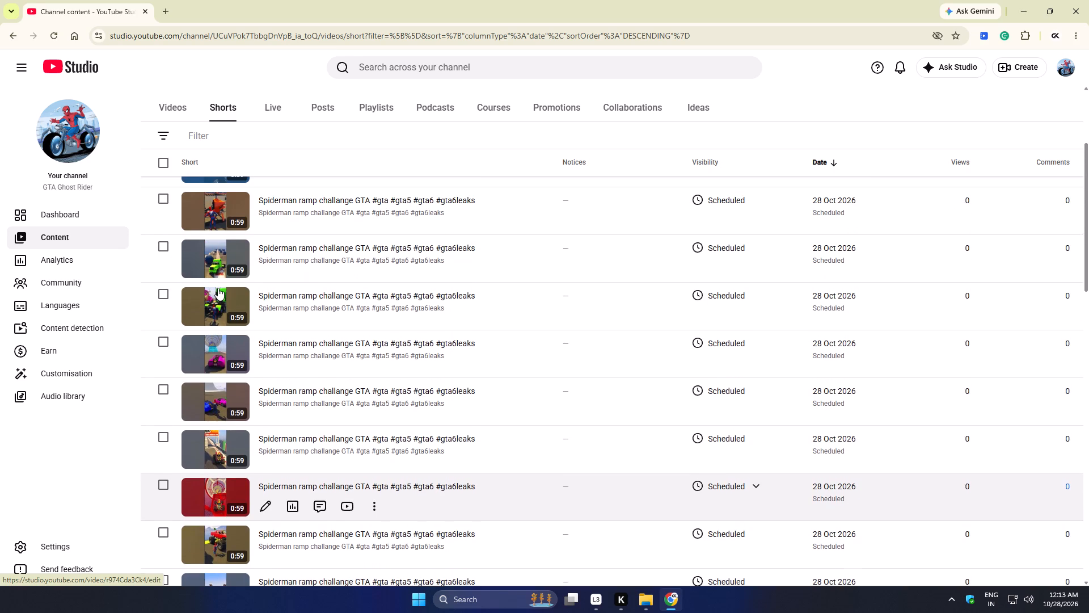
{"action": "scroll", "coordinate": [220, 268], "scroll_direction": "up", "scroll_amount": 3}
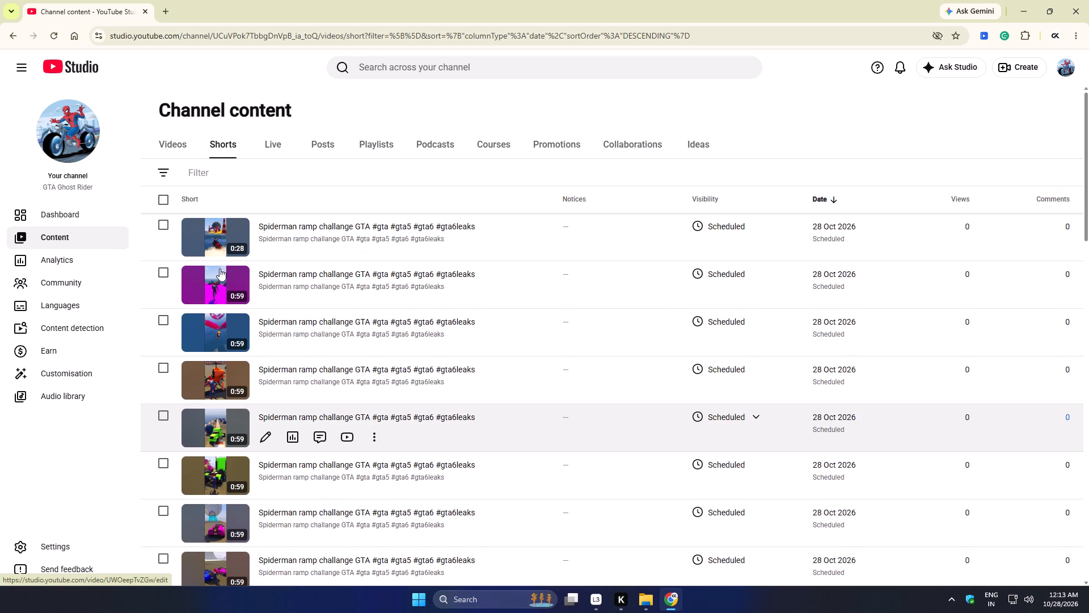
{"action": "scroll", "coordinate": [220, 258], "scroll_direction": "up", "scroll_amount": 9}
{"action": "scroll", "coordinate": [320, 252], "scroll_direction": "up", "scroll_amount": 9}
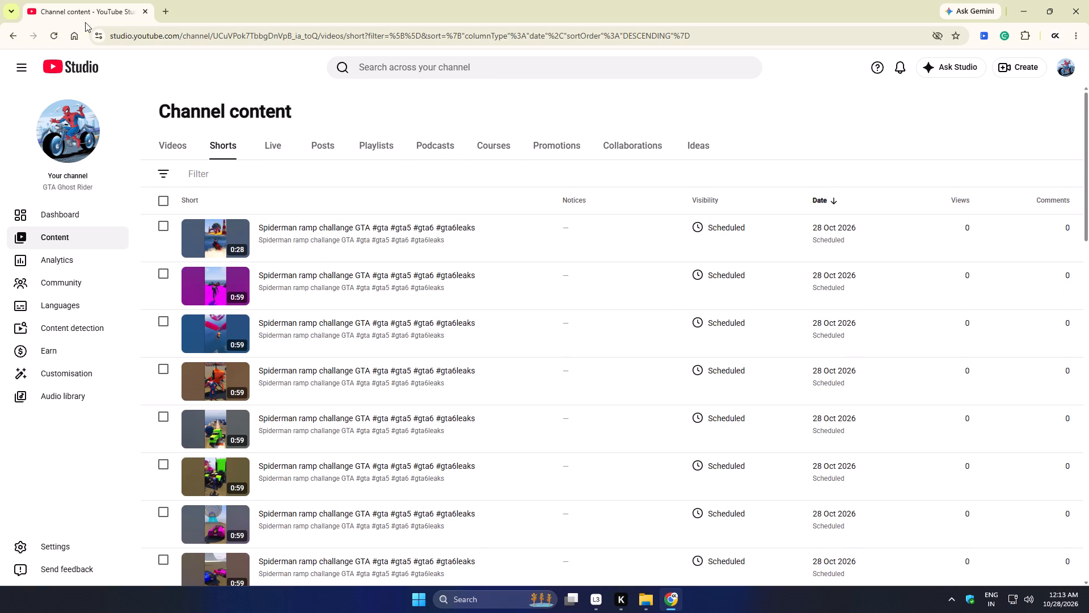
Go back from the Shorts list to the channel dashboard and close the browser window.
{"action": "left_click", "coordinate": [12, 34]}
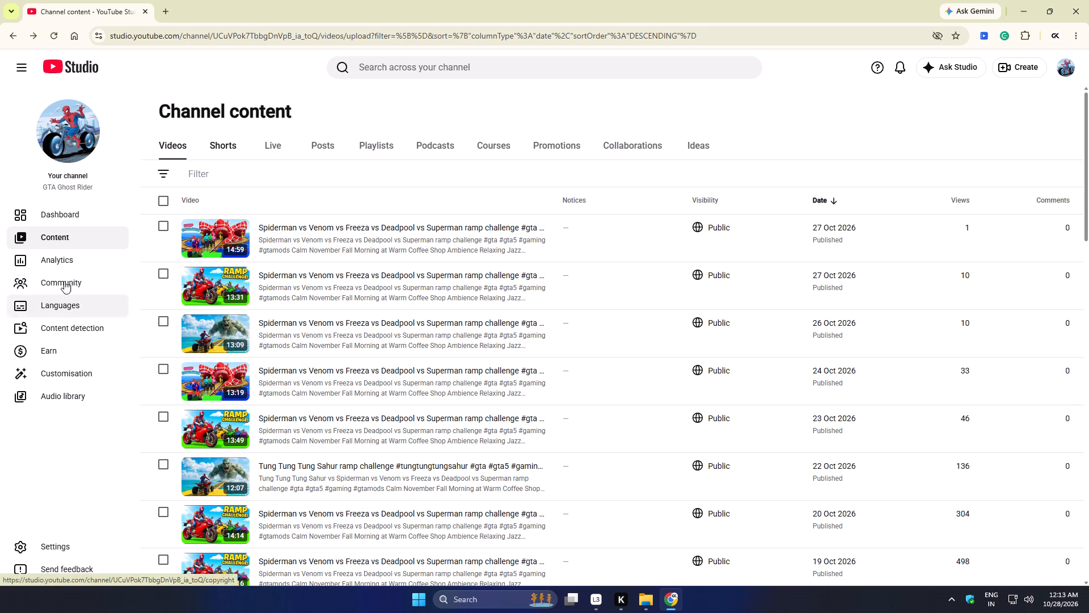
{"action": "left_click", "coordinate": [18, 37]}
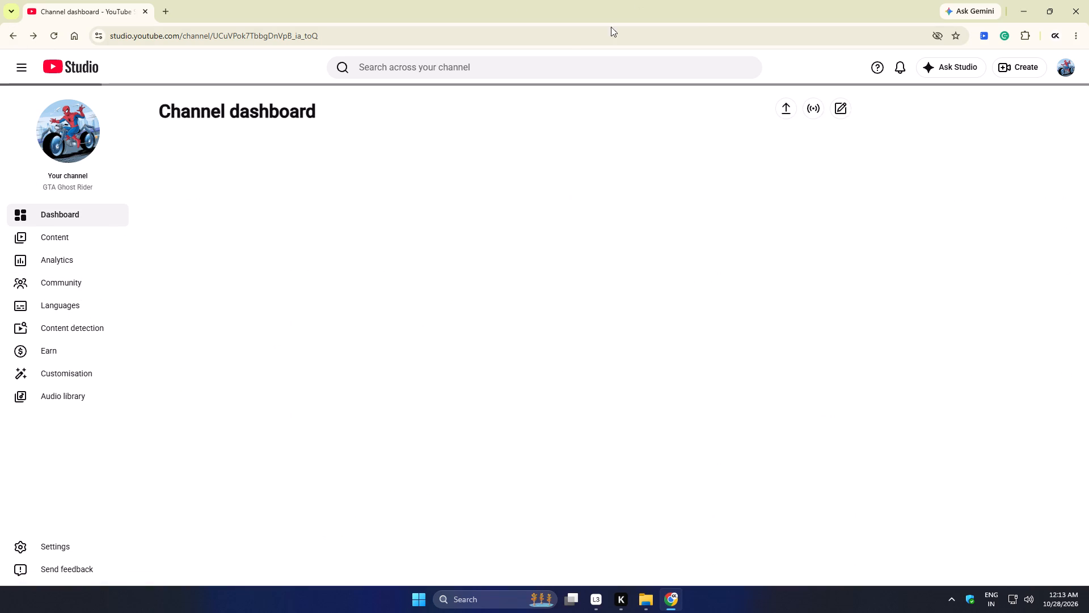
{"action": "left_click", "coordinate": [1070, 1]}
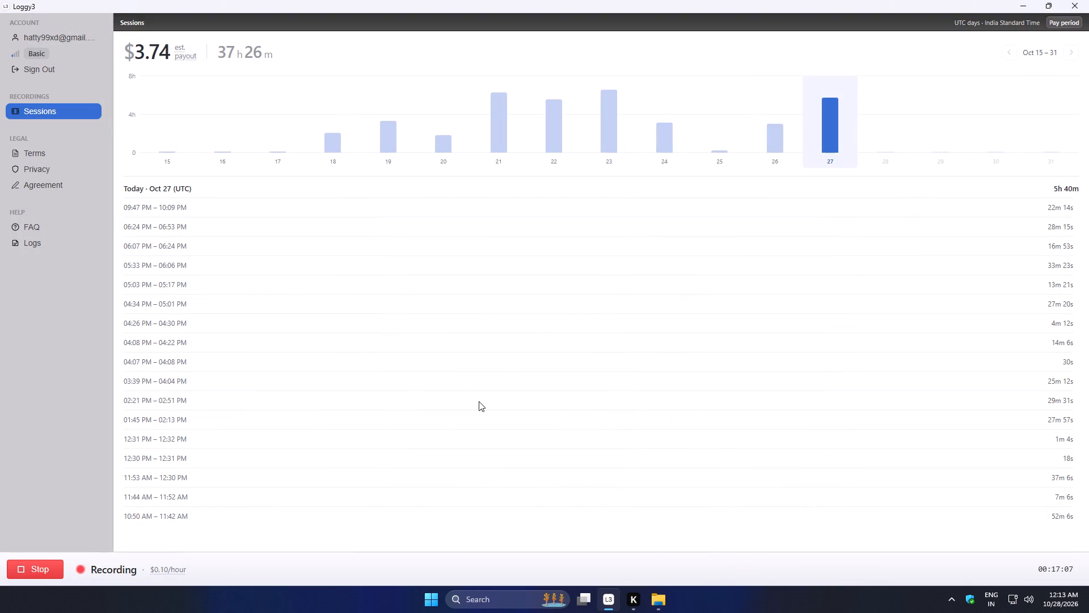
Switch to Loggy3 and stop the running session recording.
{"action": "left_click", "coordinate": [42, 572]}
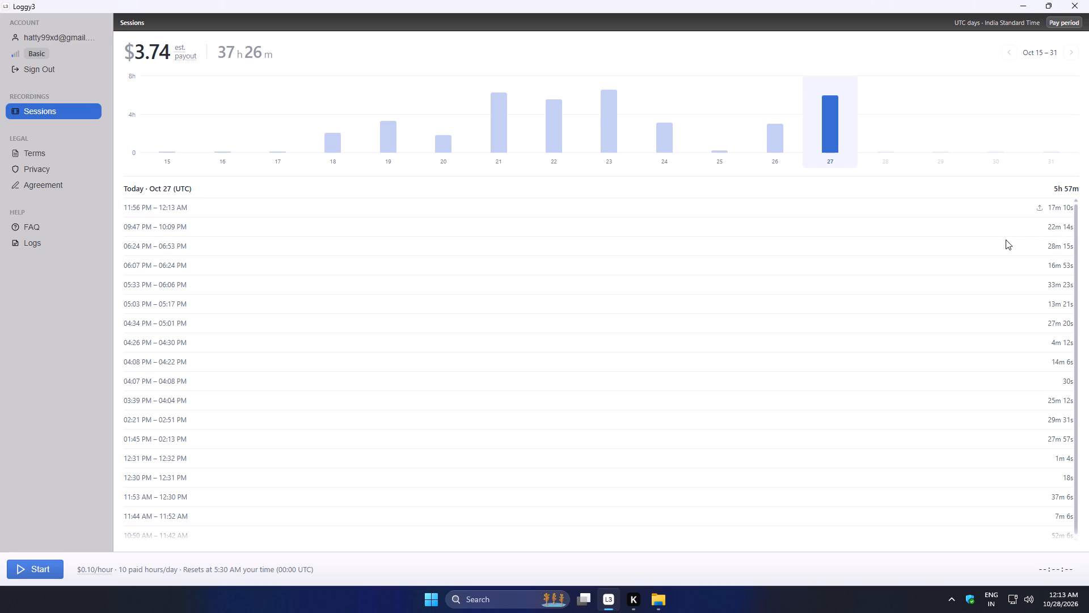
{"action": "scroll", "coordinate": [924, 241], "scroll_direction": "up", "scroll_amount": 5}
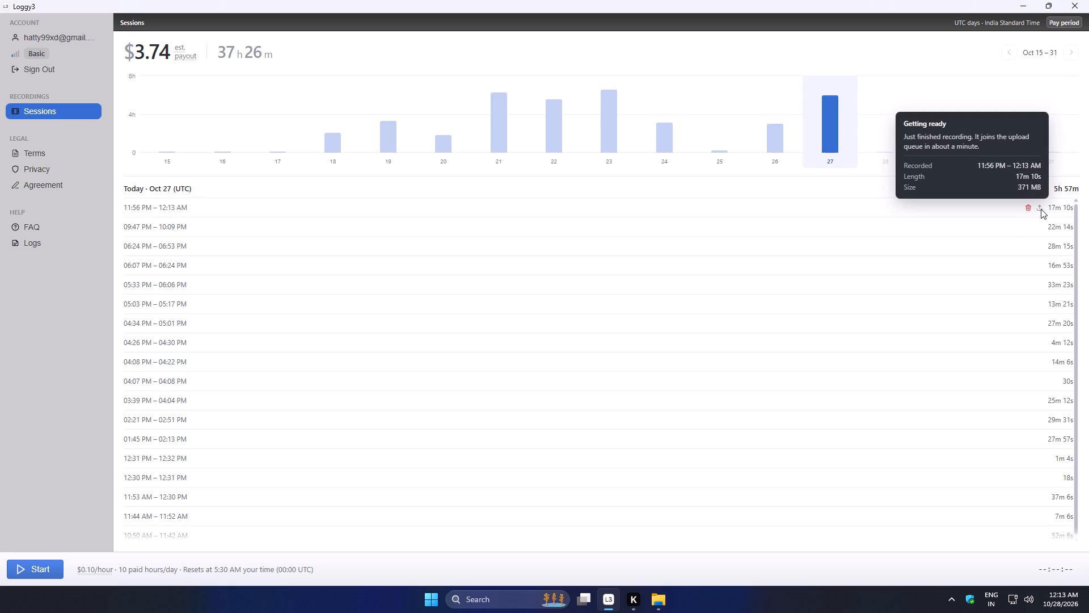